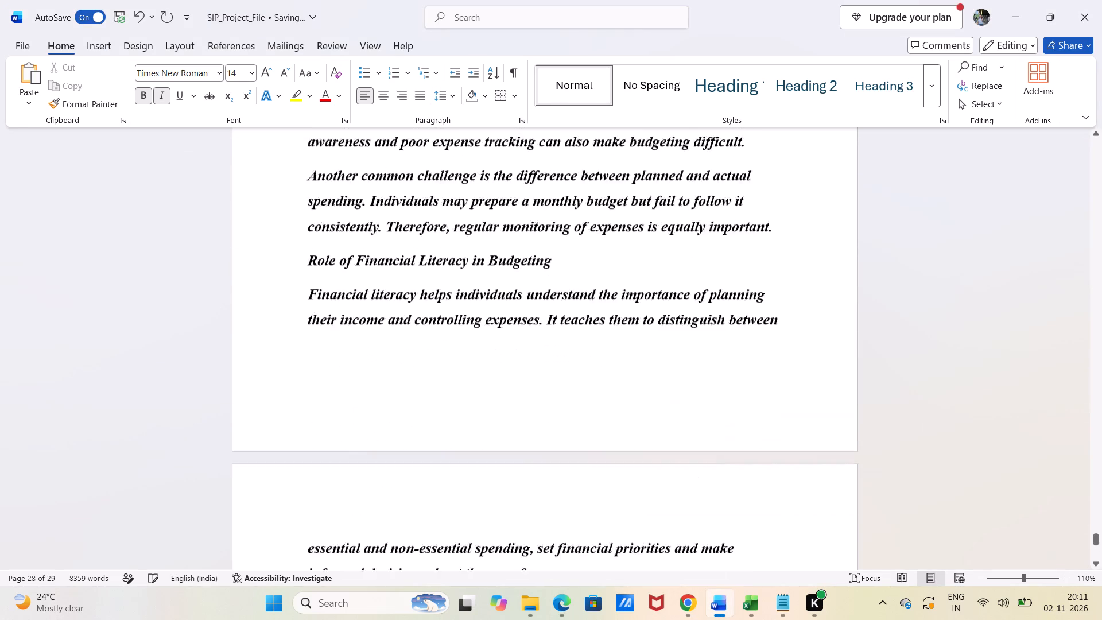
scroll(320, 283, up, 5)
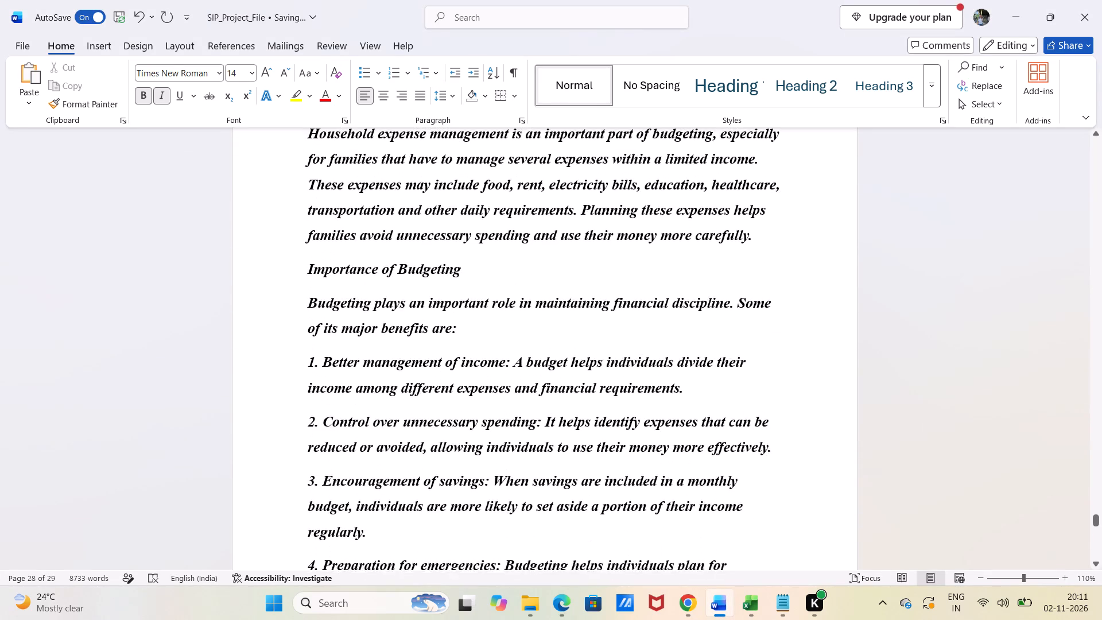
scroll(320, 283, up, 4)
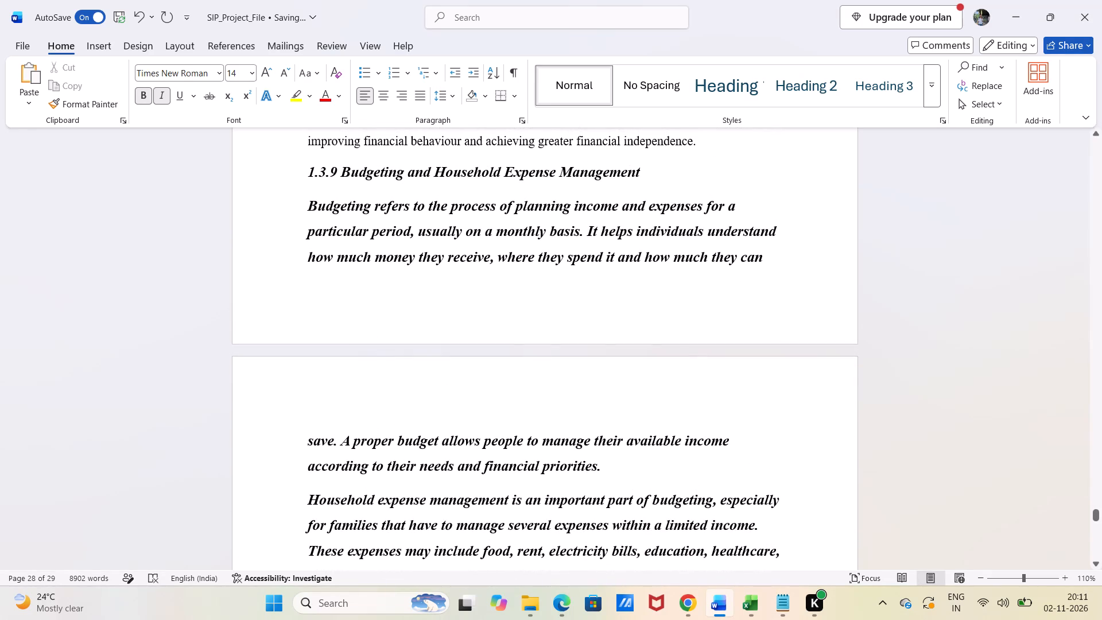
drag(308, 206, 490, 619)
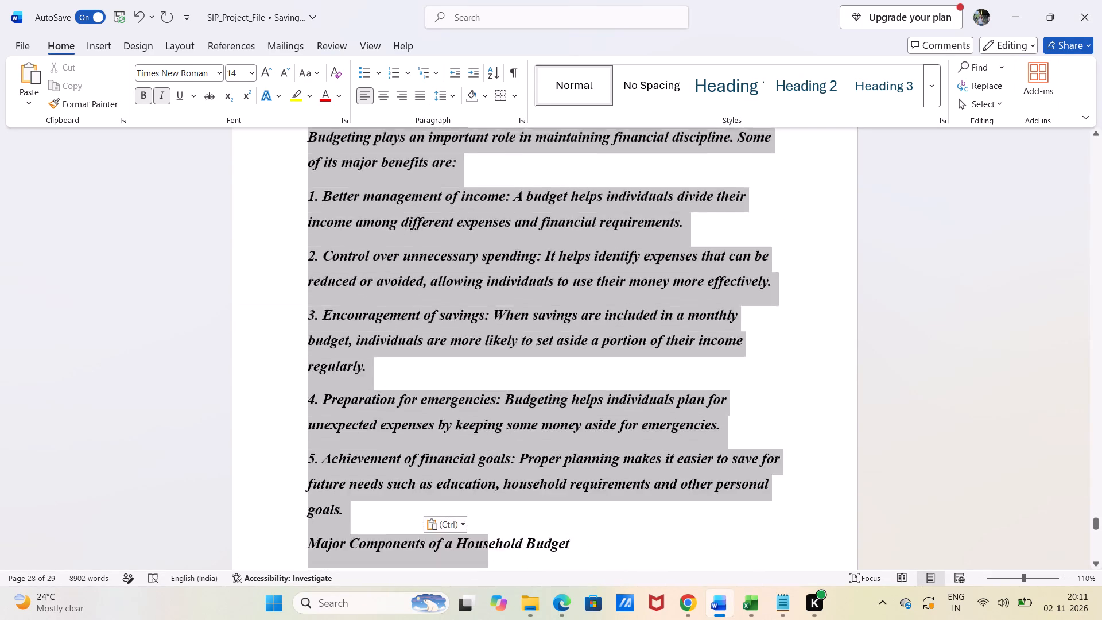
drag(490, 619, 521, 501)
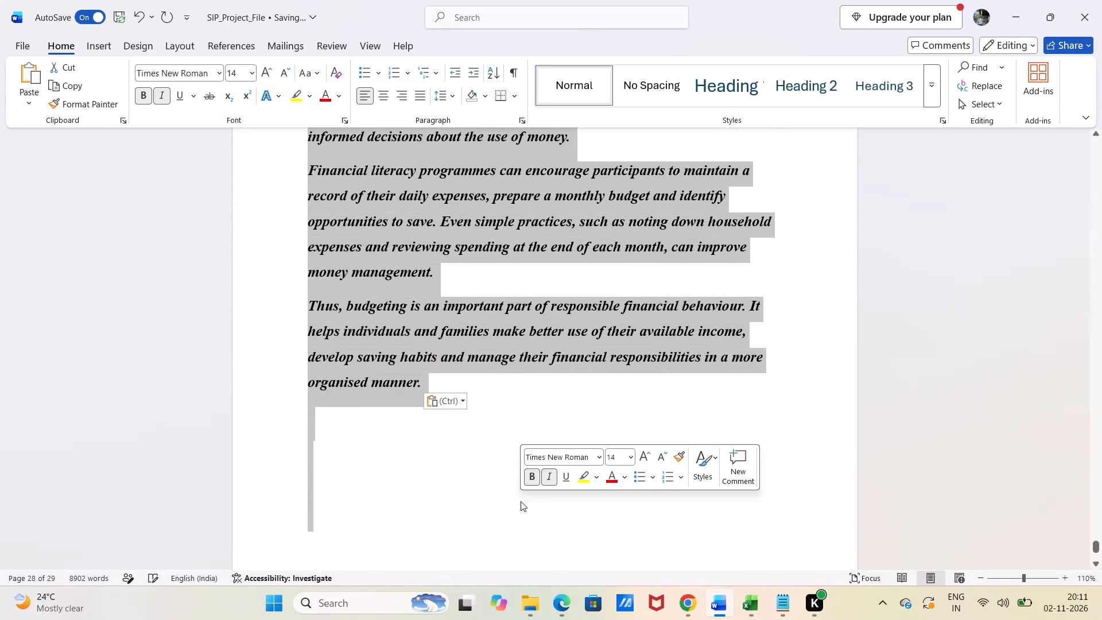
click(235, 69)
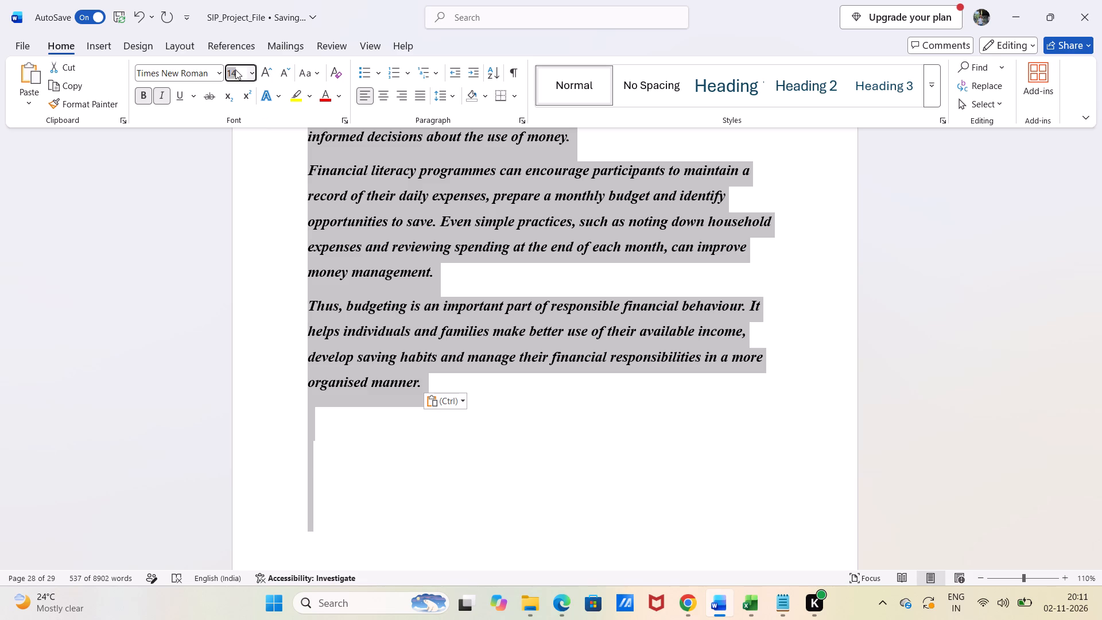
text(12)
key(Return)
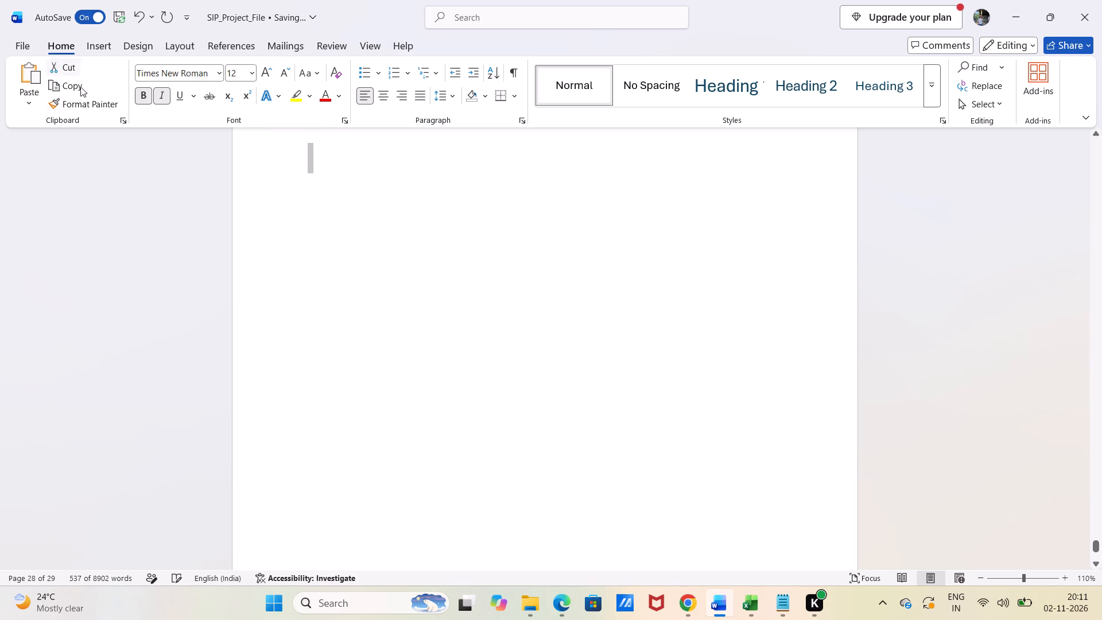
click(136, 96)
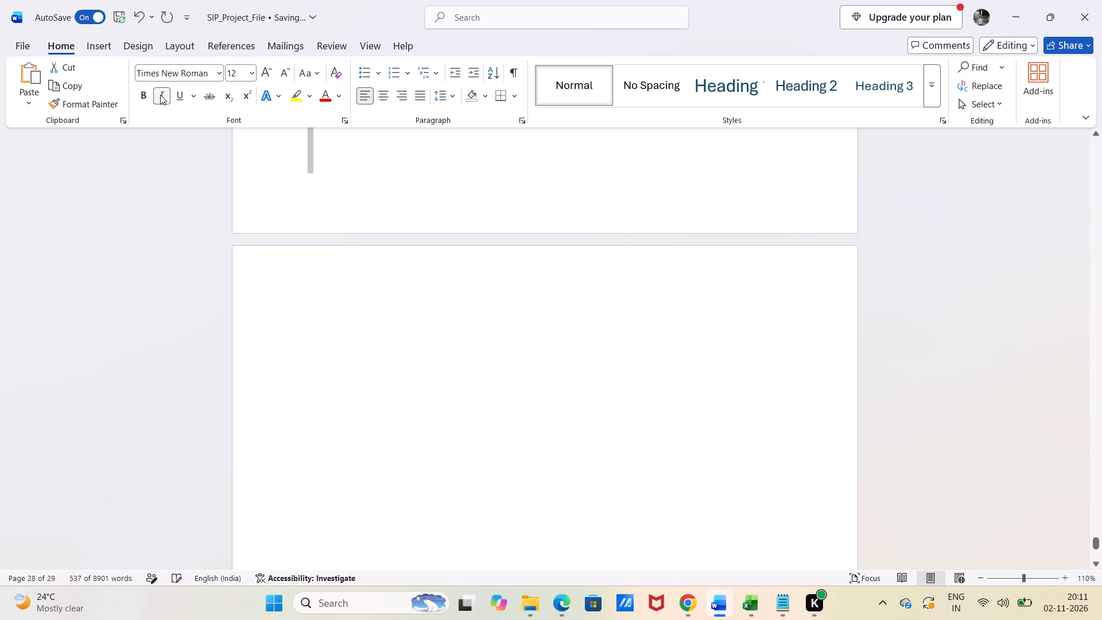
click(160, 95)
Make the "Importance of Budgeting" subheading bold and add a space and a hyphen after it.
scroll(272, 204, up, 3)
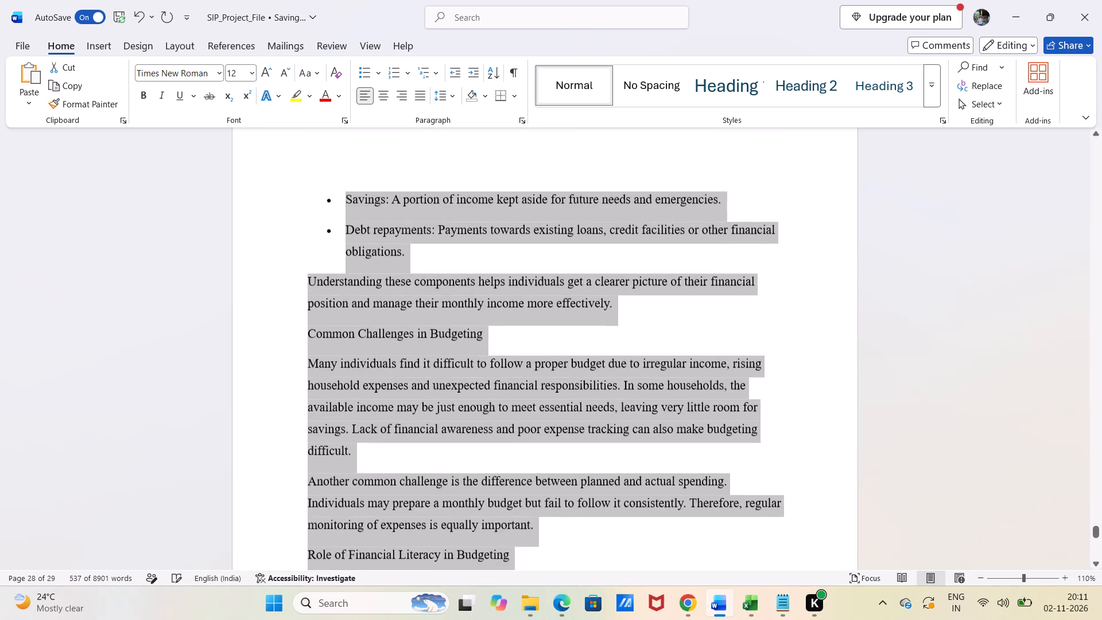
scroll(272, 204, up, 4)
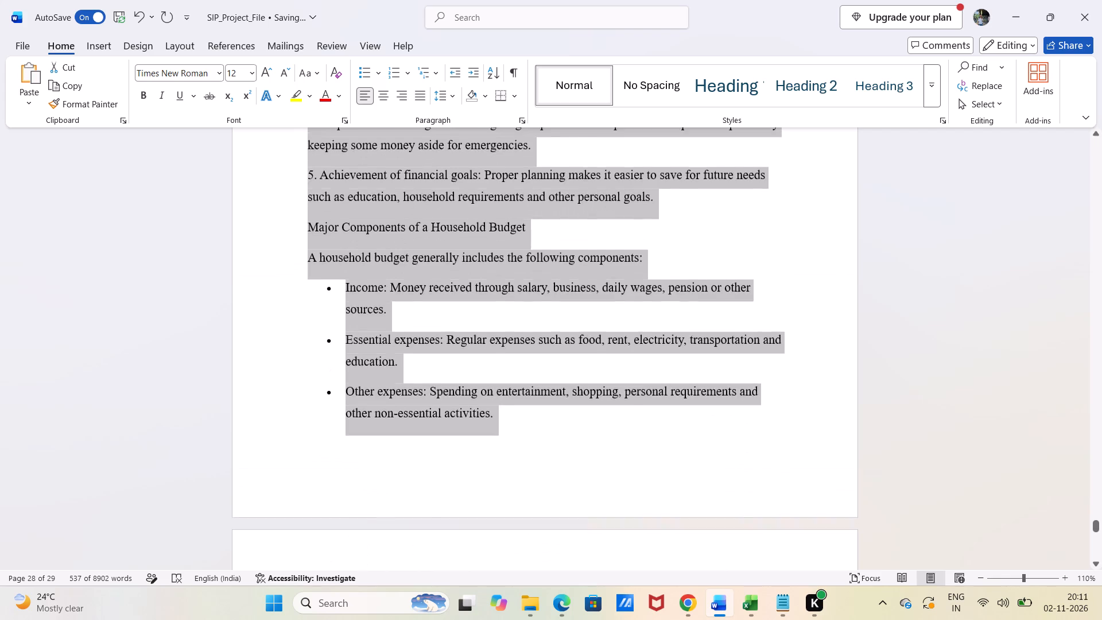
scroll(272, 204, up, 3)
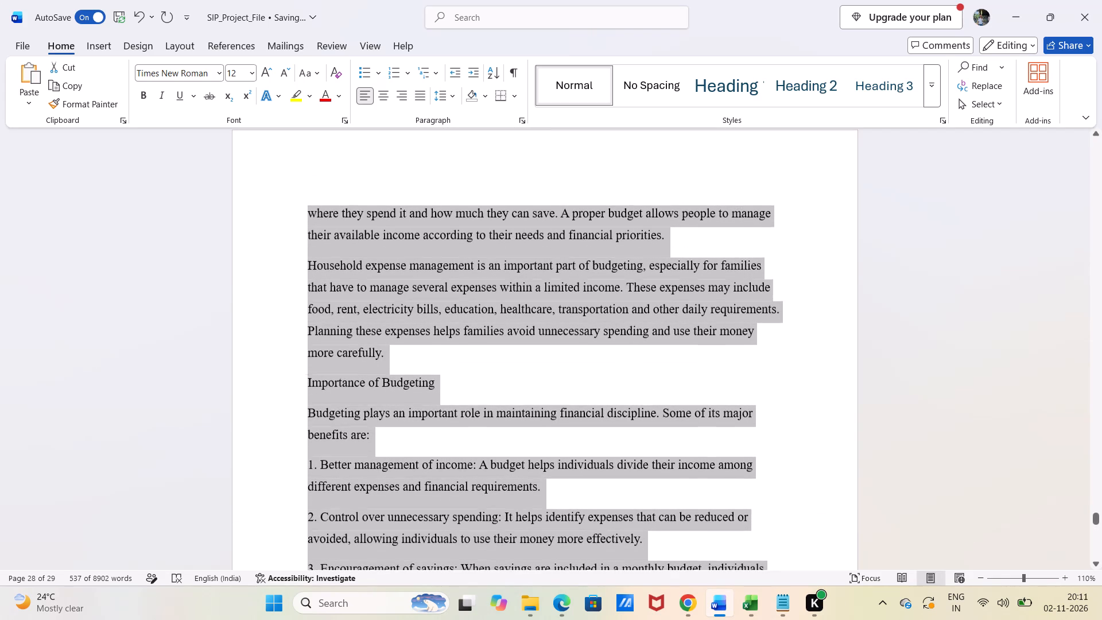
click(394, 314)
scroll(394, 314, up, 2)
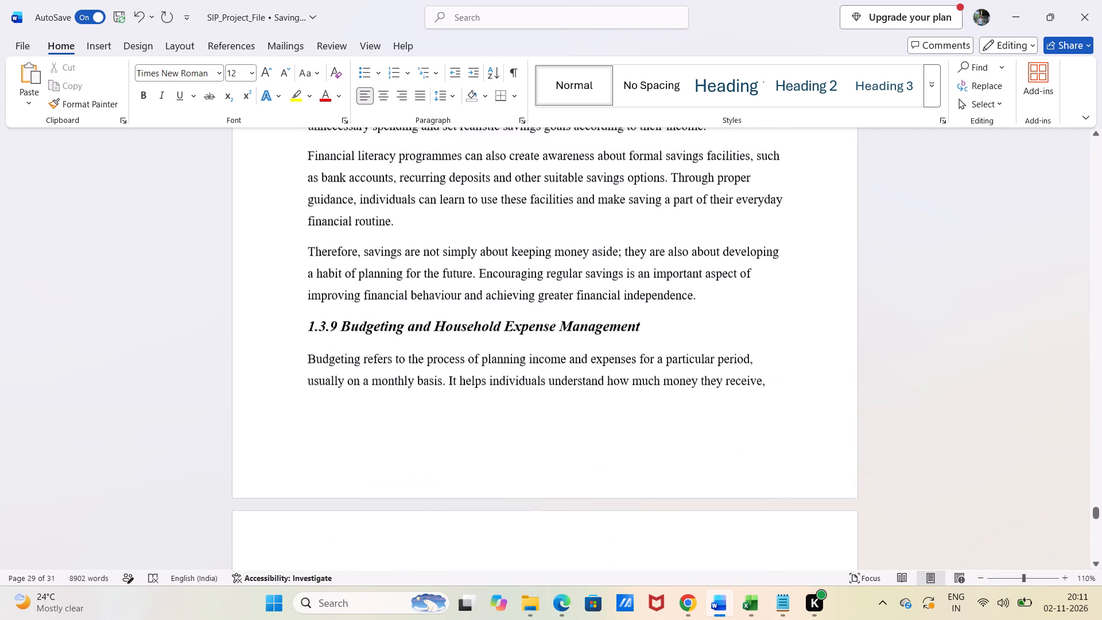
scroll(394, 314, down, 2)
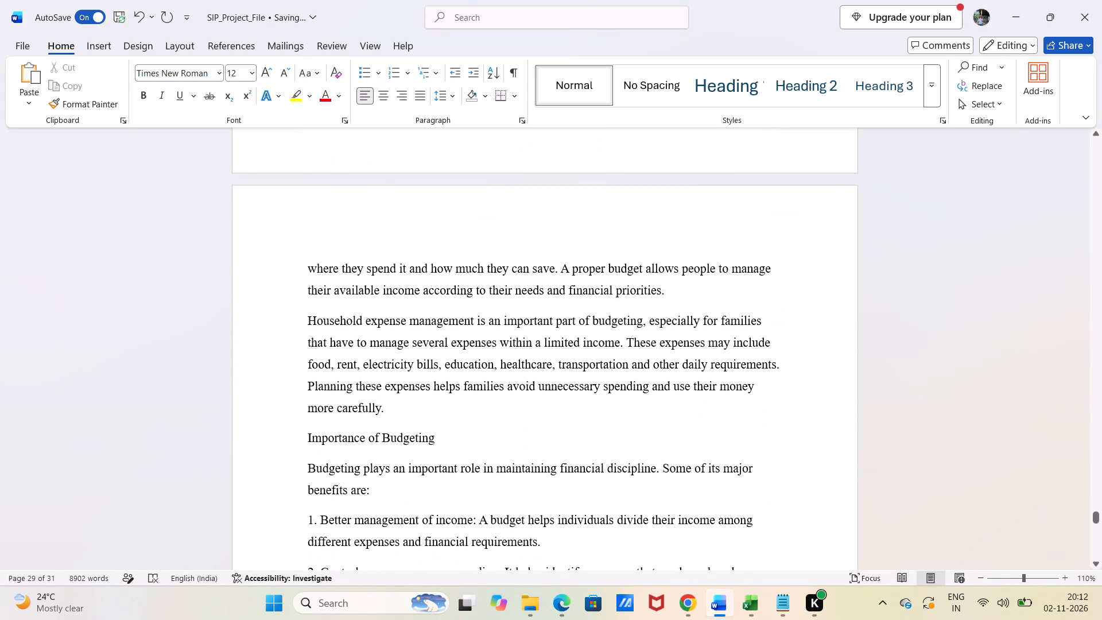
drag(301, 433, 451, 436)
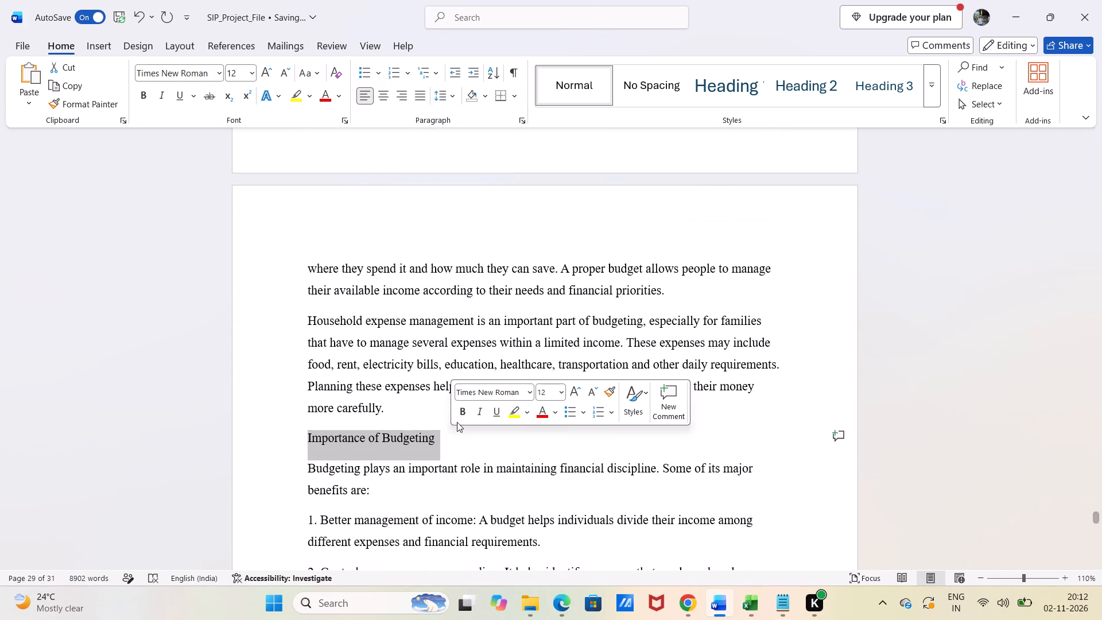
click(463, 414)
click(460, 434)
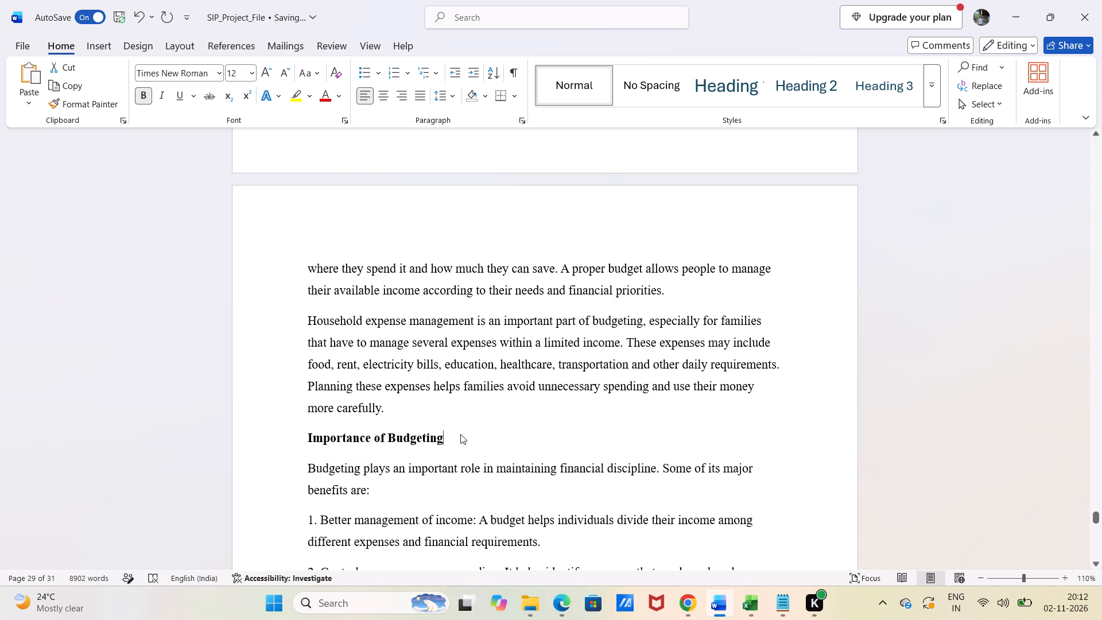
key(space)
text(-)
Delete the manually typed number in front of "Better management of income".
scroll(460, 434, down, 1)
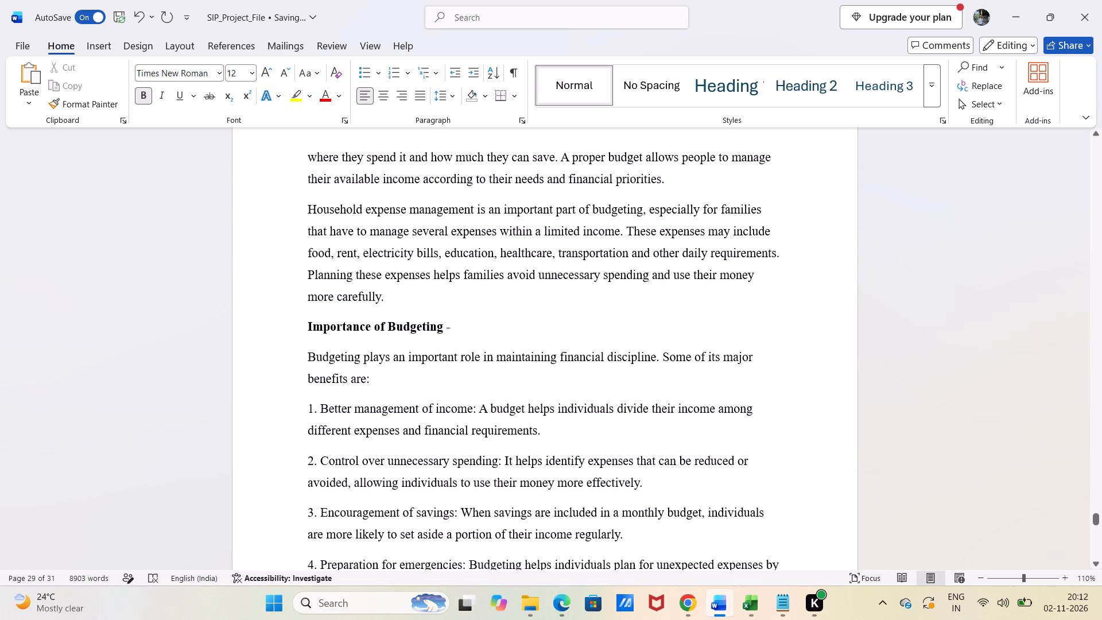
click(320, 413)
key(BackSpace)
key(BackSpace)
key(BackSpace)
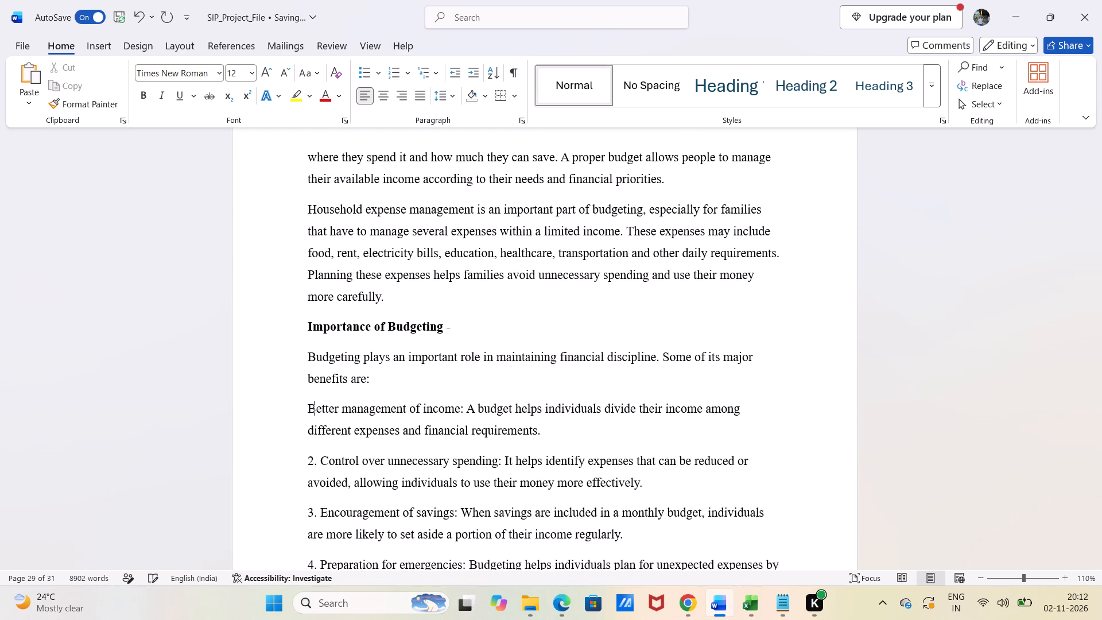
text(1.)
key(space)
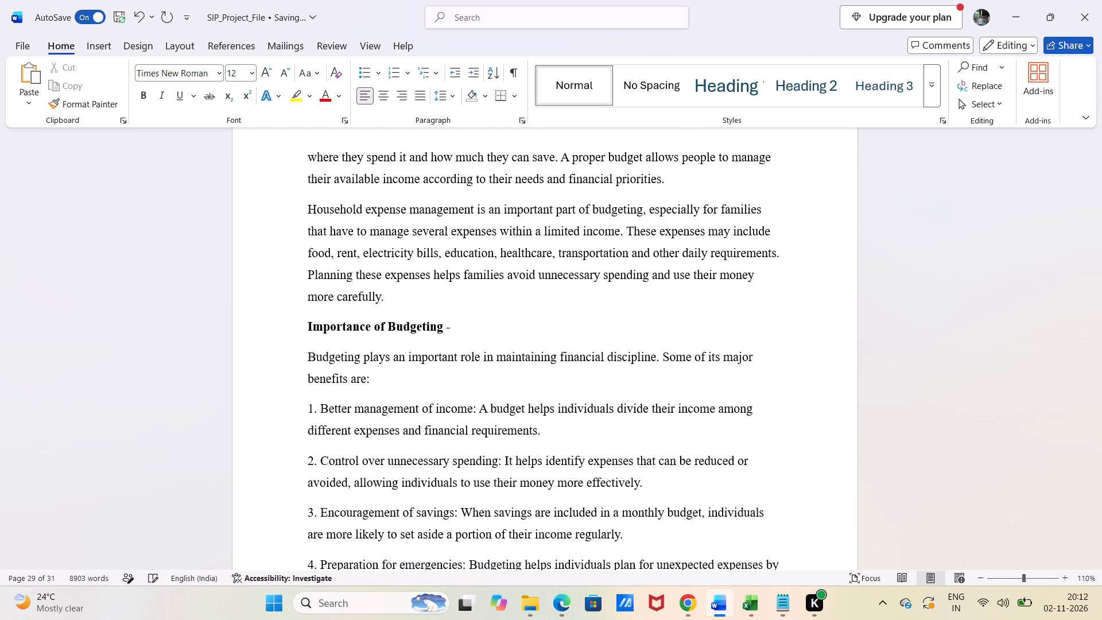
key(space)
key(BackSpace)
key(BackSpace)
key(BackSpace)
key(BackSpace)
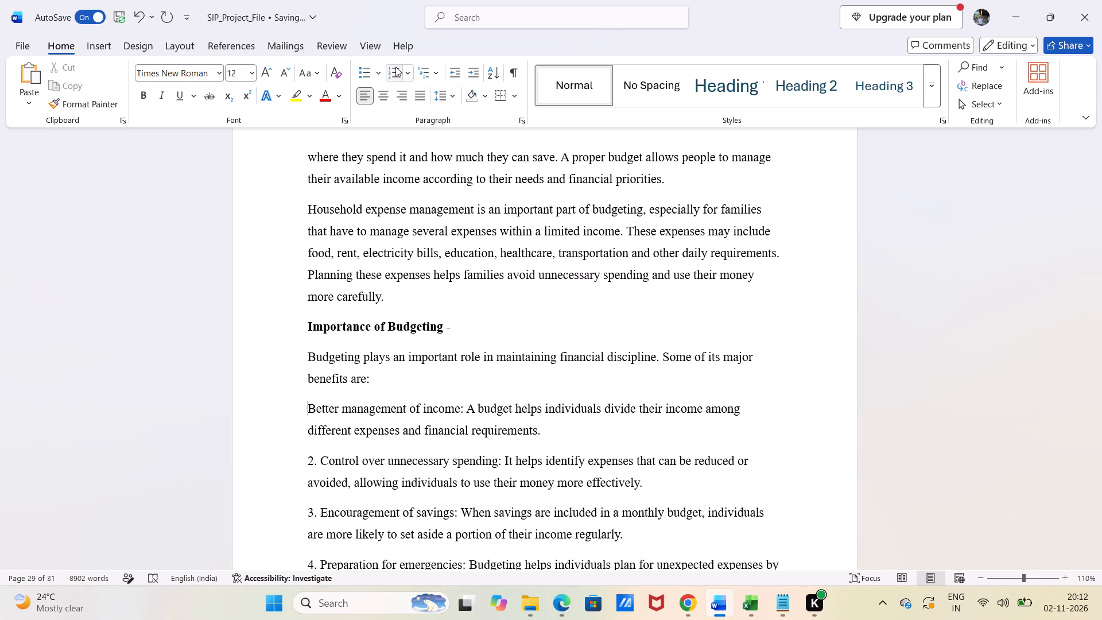
Apply automatic numbering to "Better management of income" and make "Control over unnecessary spending" item 2 in place of its typed number.
click(395, 67)
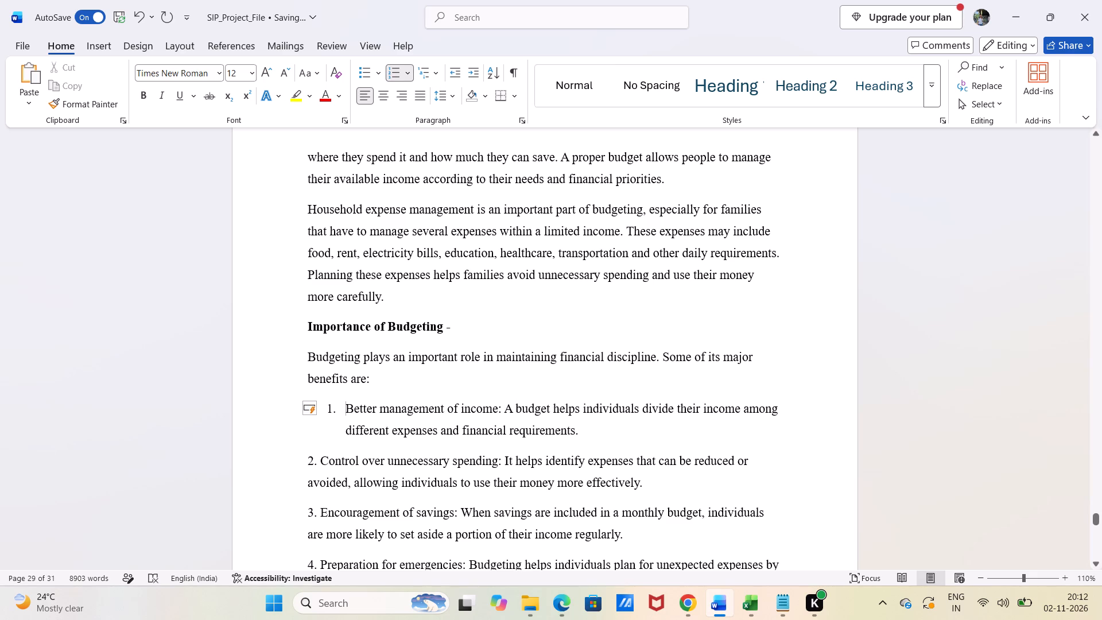
click(316, 462)
key(BackSpace)
key(BackSpace)
key(BackSpace)
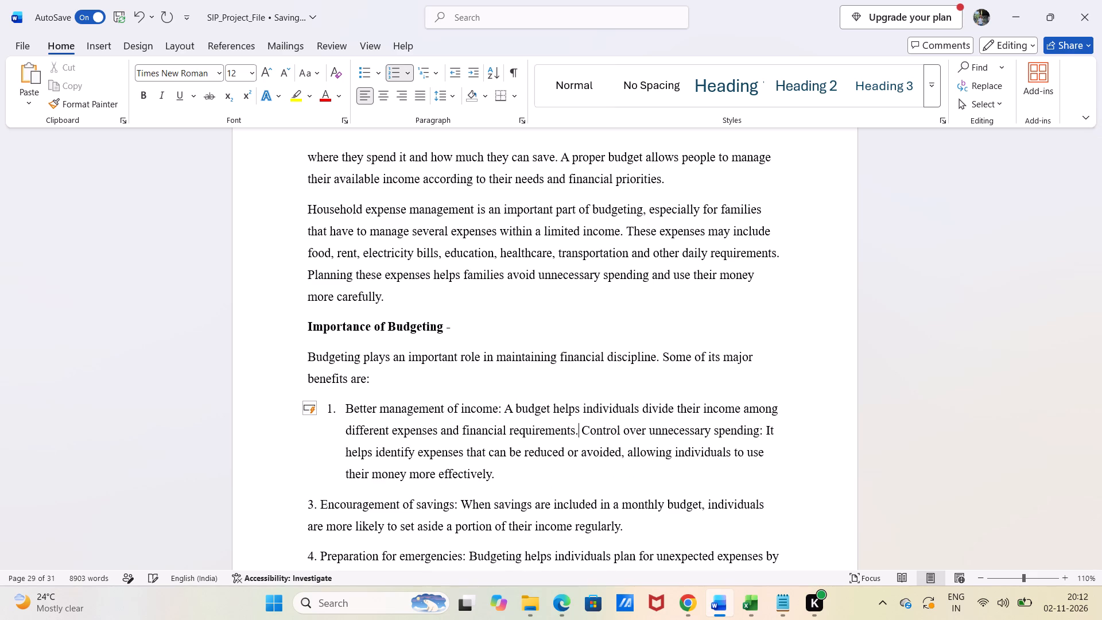
key(Return)
Replace the typed numbers of "Encouragement of savings" and "Preparation for emergencies" with automatic list items 3 and 4.
scroll(301, 536, down, 1)
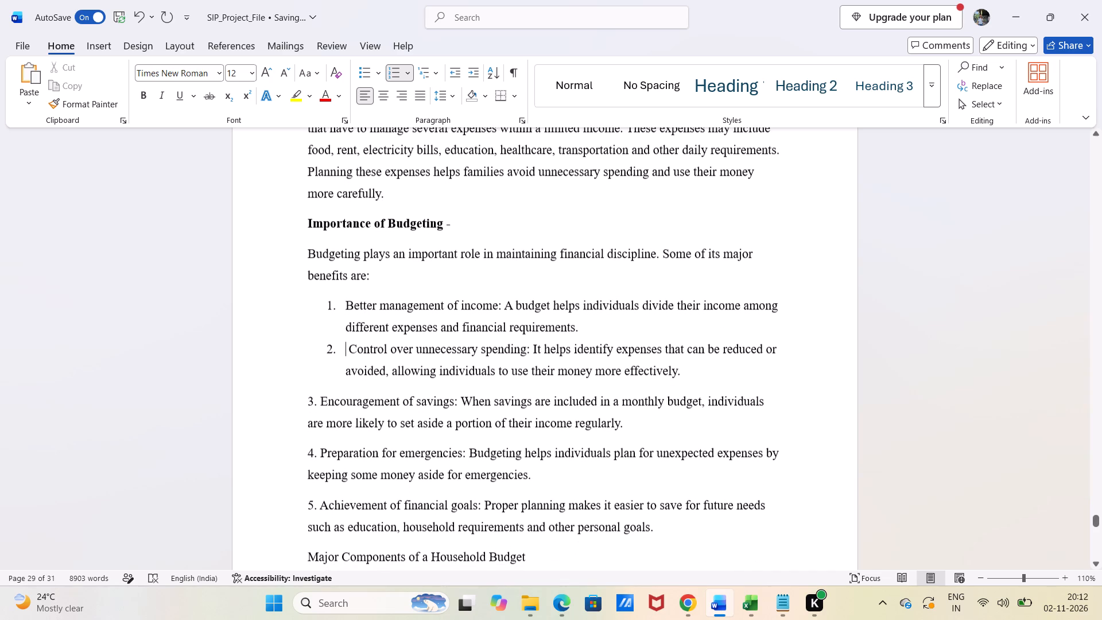
click(319, 398)
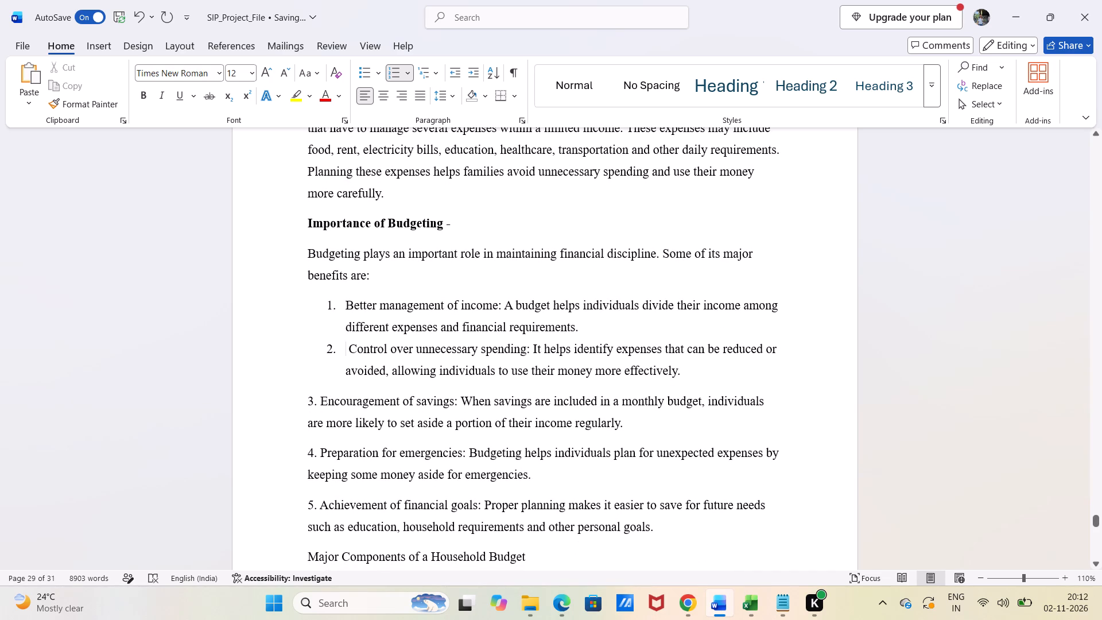
key(BackSpace)
key(BackSpace)
key(BackSpace)
key(Return)
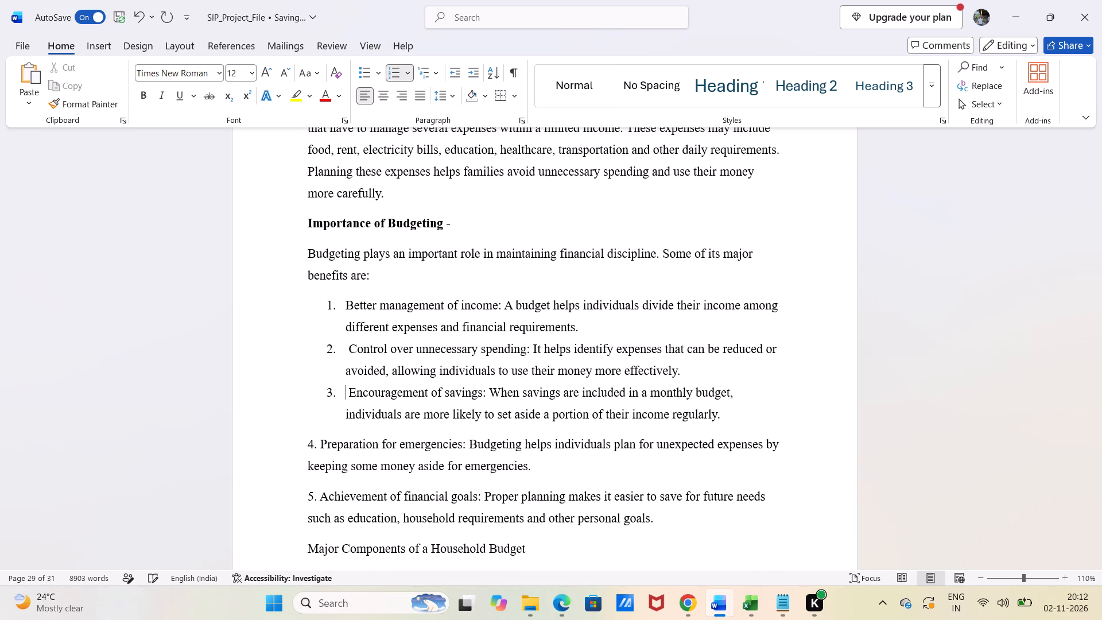
click(319, 444)
key(BackSpace)
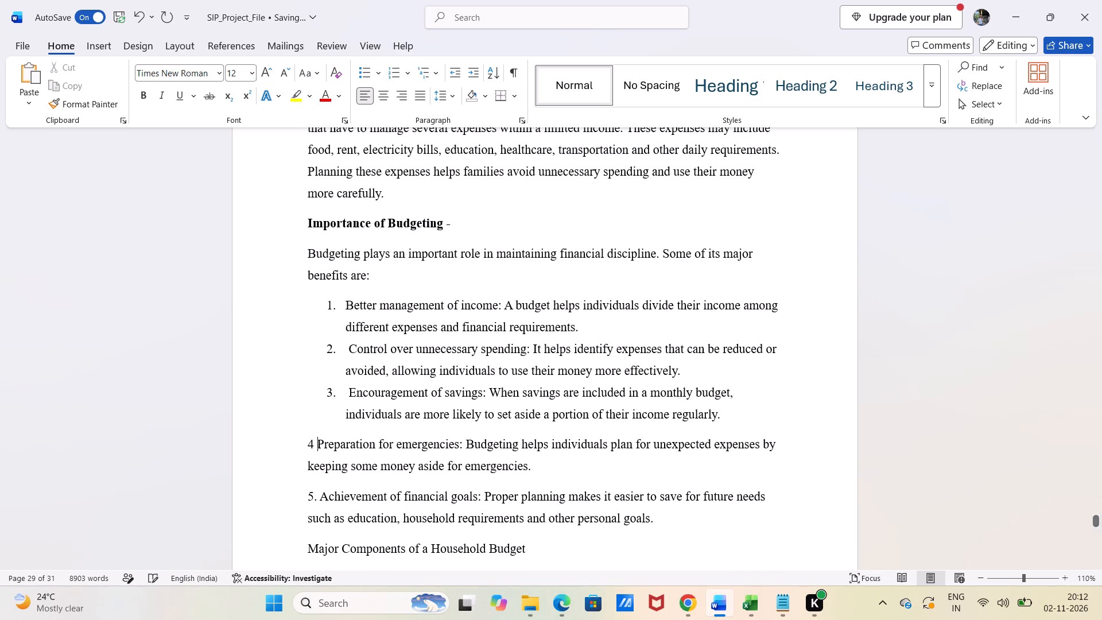
key(BackSpace)
key(BackSpace)
key(Return)
Replace the typed number of "Achievement of financial goals" with automatic numbering as item 5 of the benefits list.
scroll(319, 444, down, 1)
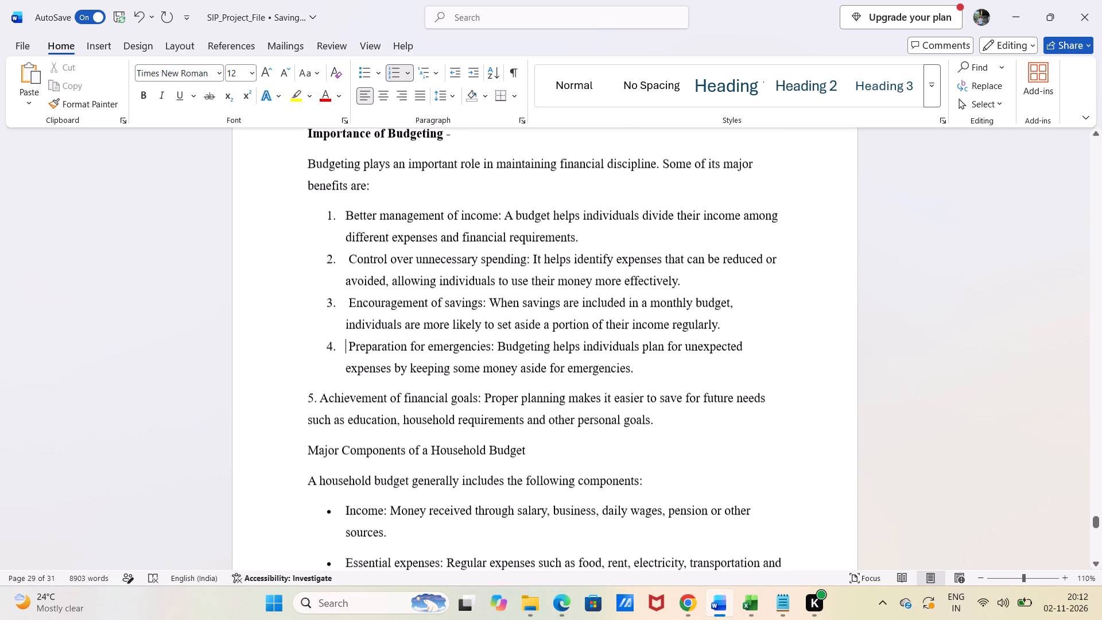
click(323, 404)
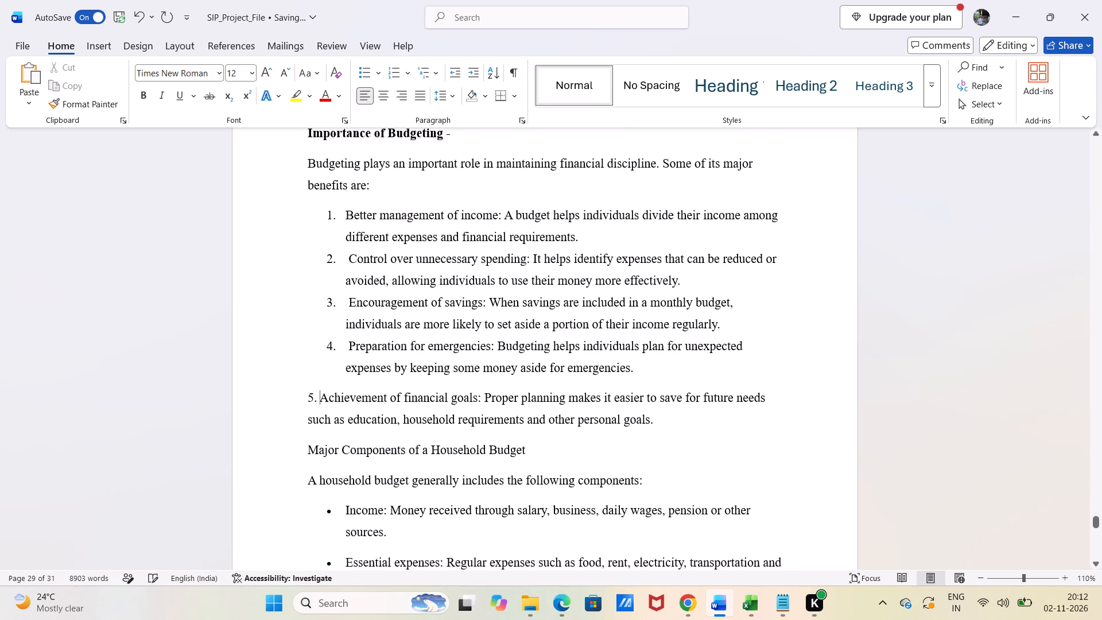
key(BackSpace)
key(BackSpace)
key(BackSpace)
key(BackSpace)
key(Return)
Make the "Major Components of a Household Budget" subheading bold and add a space and a hyphen after it.
scroll(323, 404, down, 1)
drag(307, 368, 510, 383)
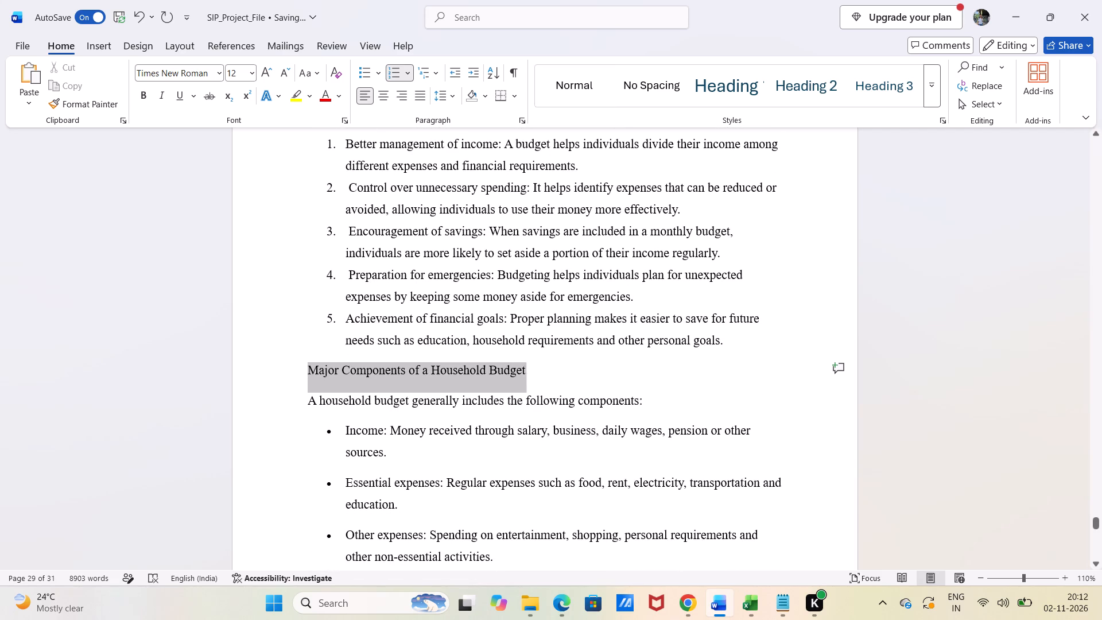
drag(510, 383, 543, 378)
click(556, 352)
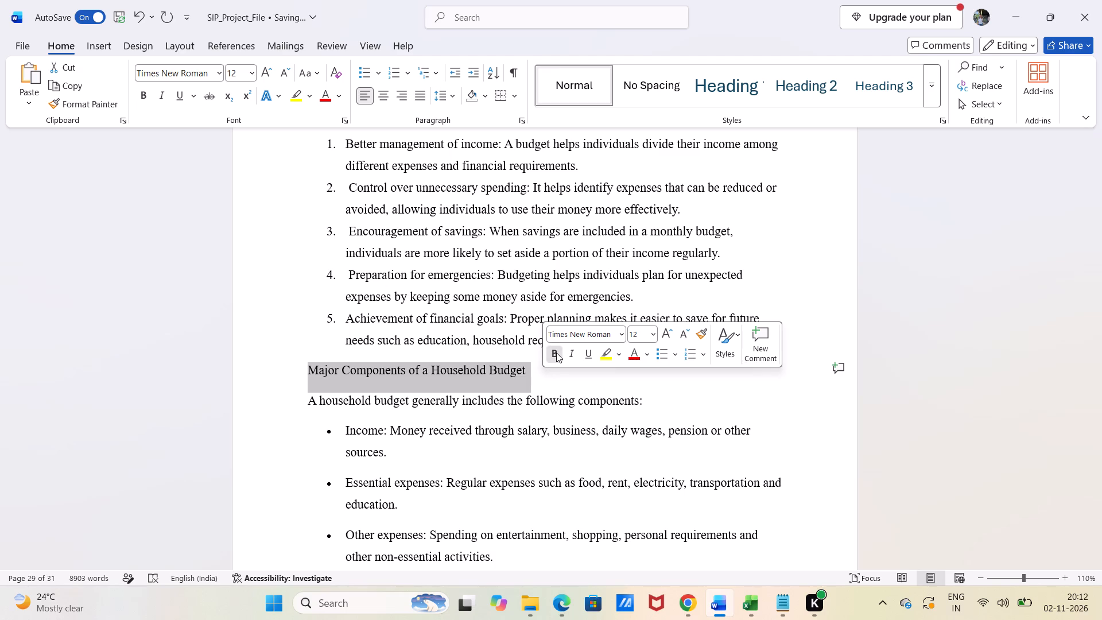
click(552, 375)
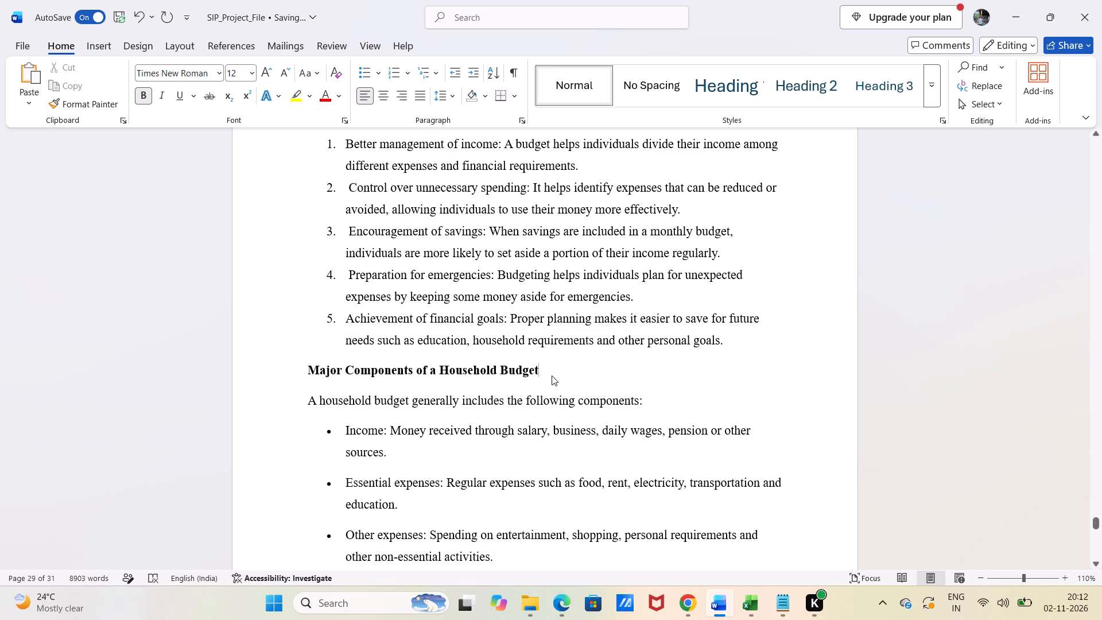
key(space)
key(minus)
Make the "Common Challenges in Budgeting" subheading bold and add a space and a hyphen after it.
scroll(471, 377, down, 3)
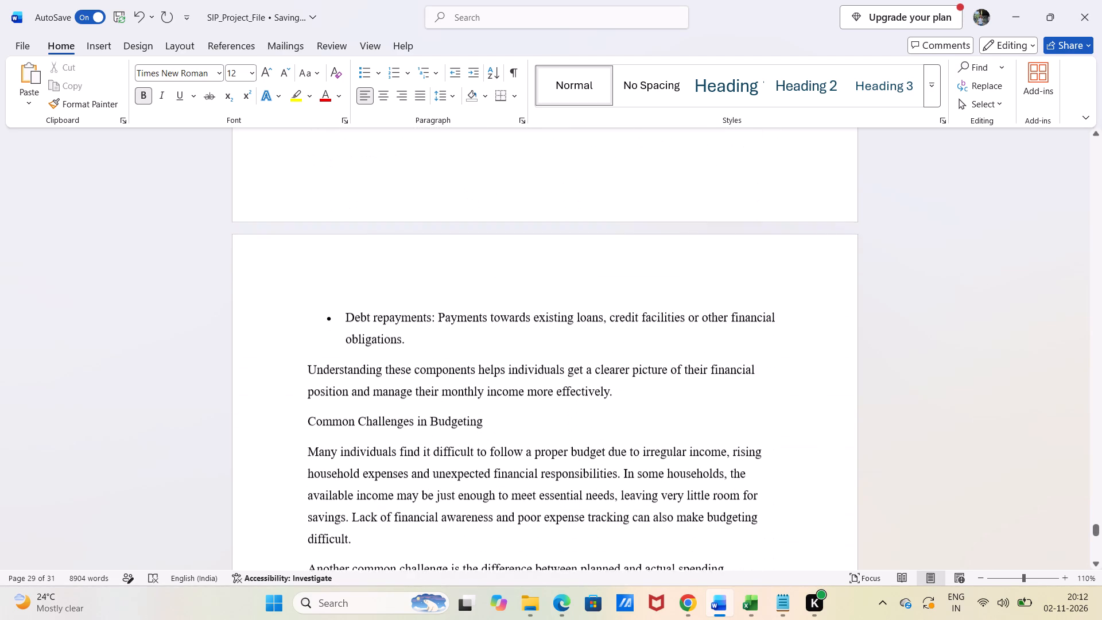
drag(304, 417, 492, 418)
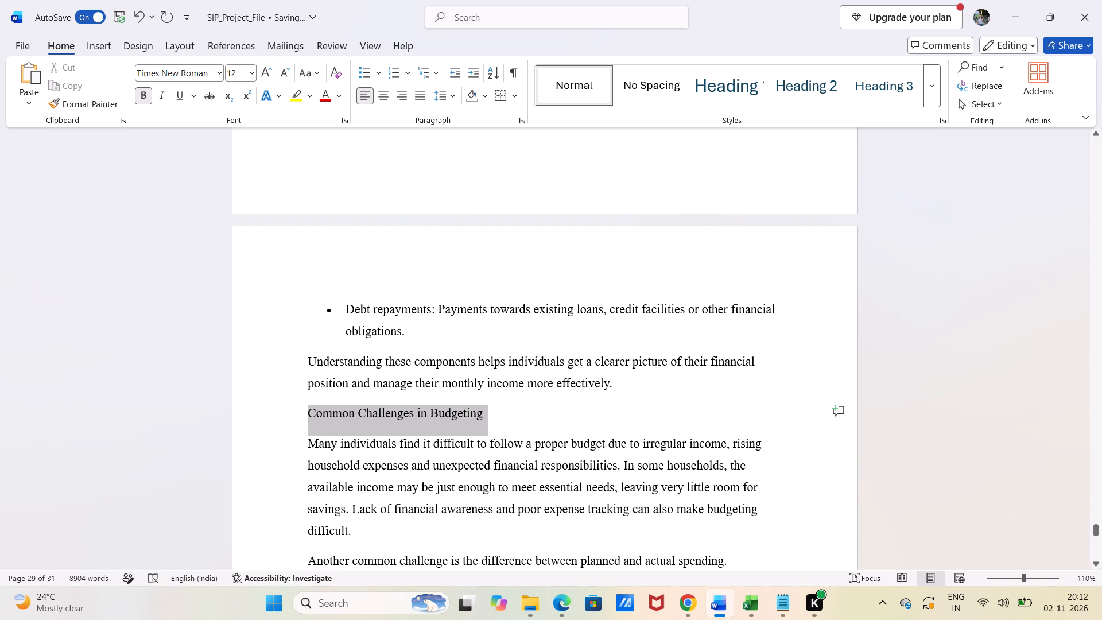
drag(492, 418, 498, 418)
click(510, 393)
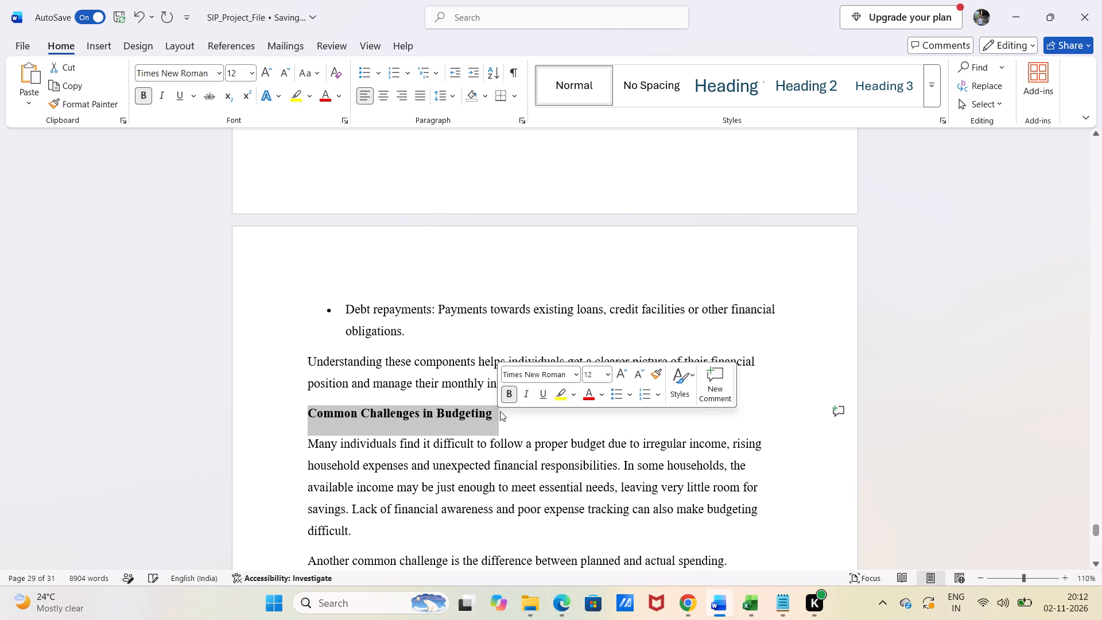
click(500, 411)
key(space)
text(-)
Make the "Role of Financial Literacy in Budgeting" subheading bold and add a space and a hyphen after it.
scroll(500, 411, down, 1)
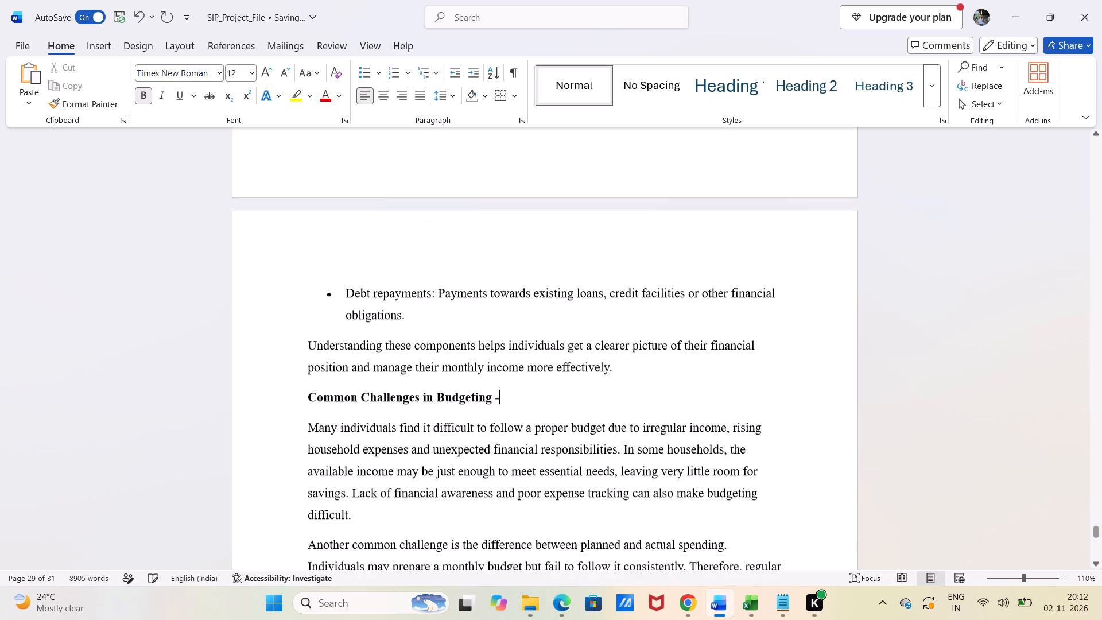
scroll(500, 411, down, 1)
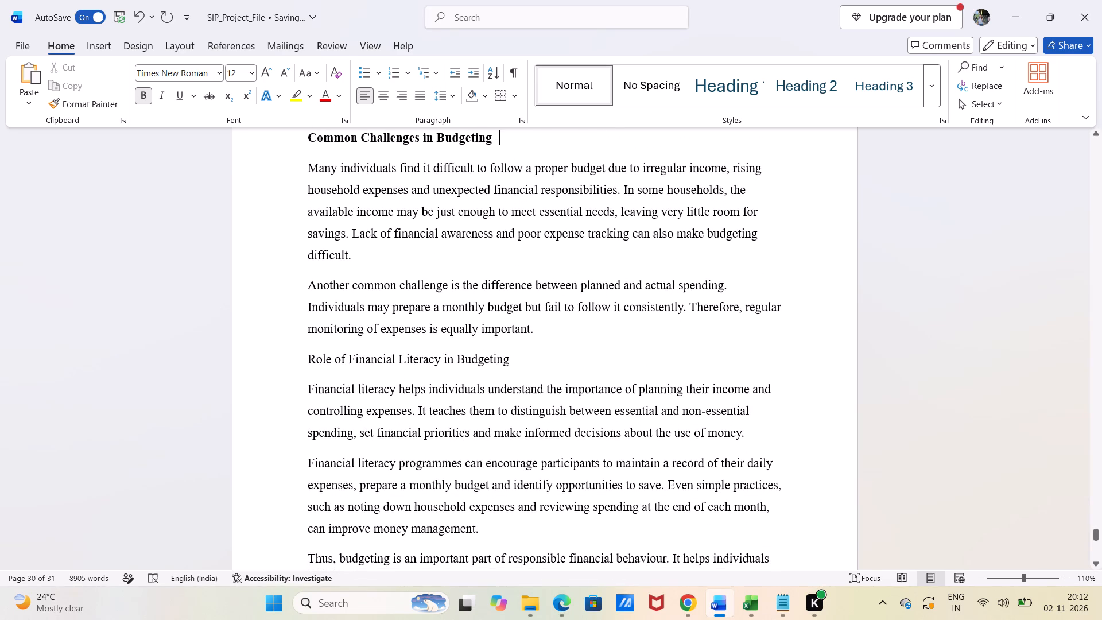
drag(306, 362, 522, 366)
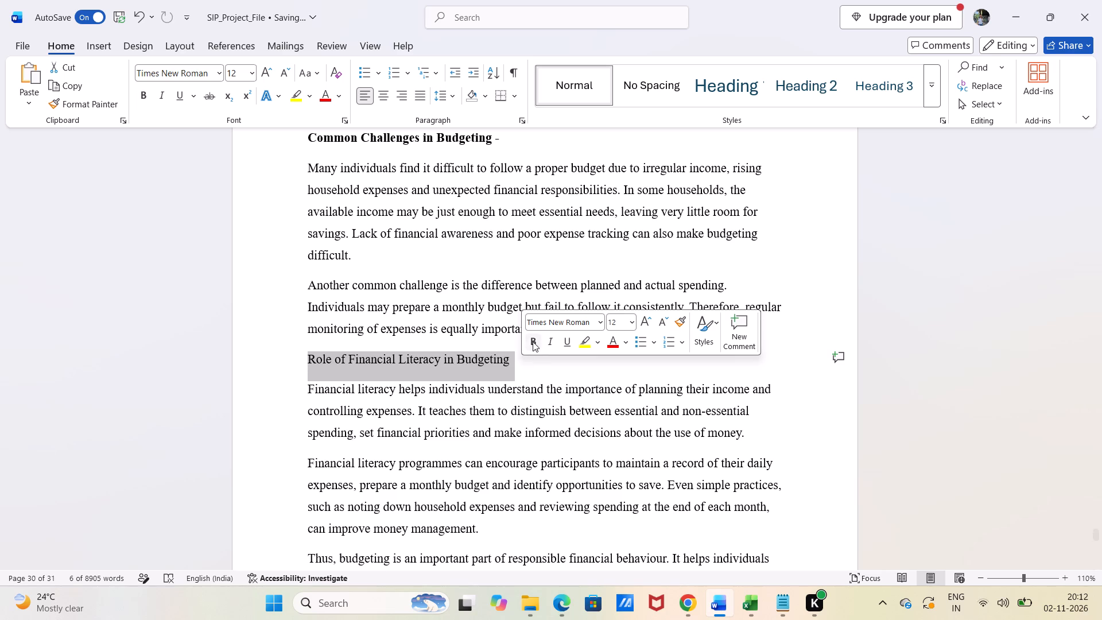
click(533, 342)
click(537, 362)
key(space)
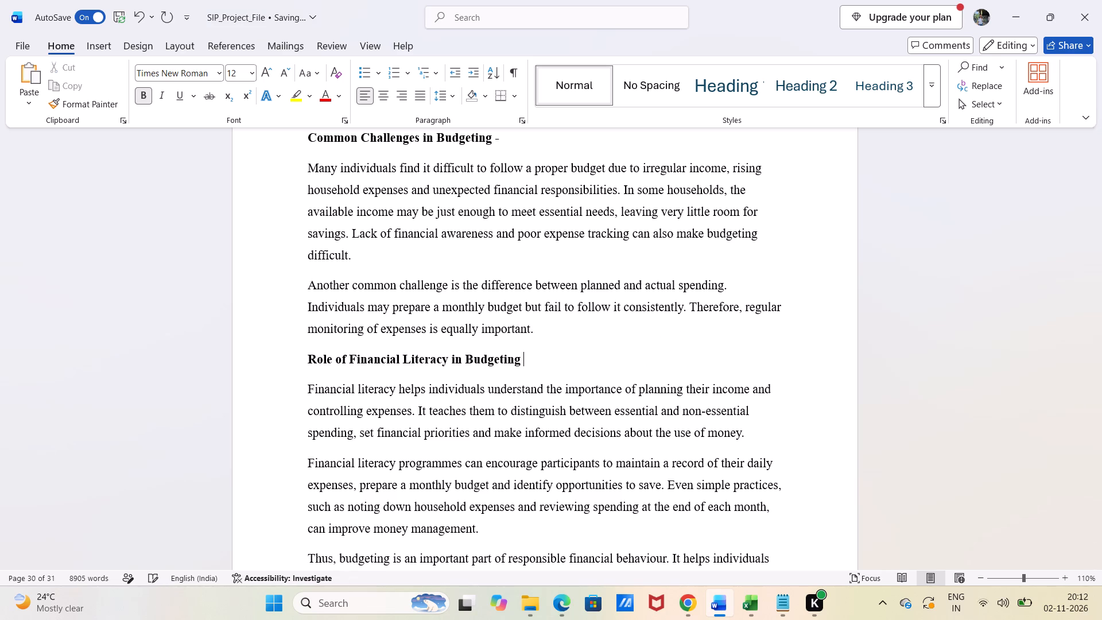
text(-)
Start a new paragraph below the closing "Thus, budgeting is an important part" paragraph and set its text to 14 pt bold italic.
scroll(537, 362, down, 3)
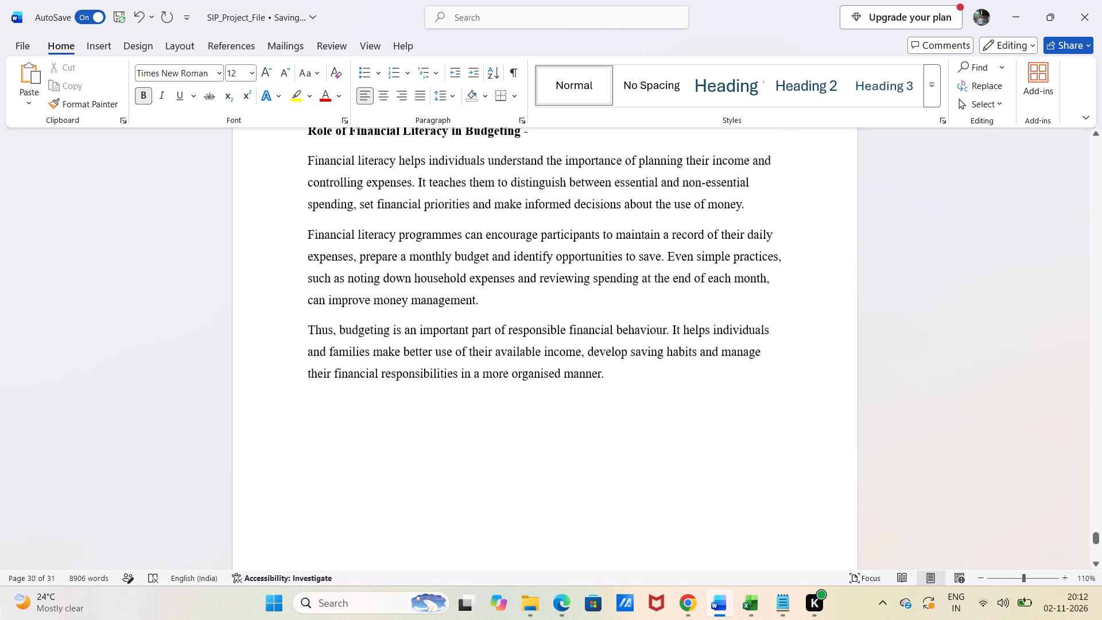
scroll(537, 362, down, 1)
click(616, 316)
key(Return)
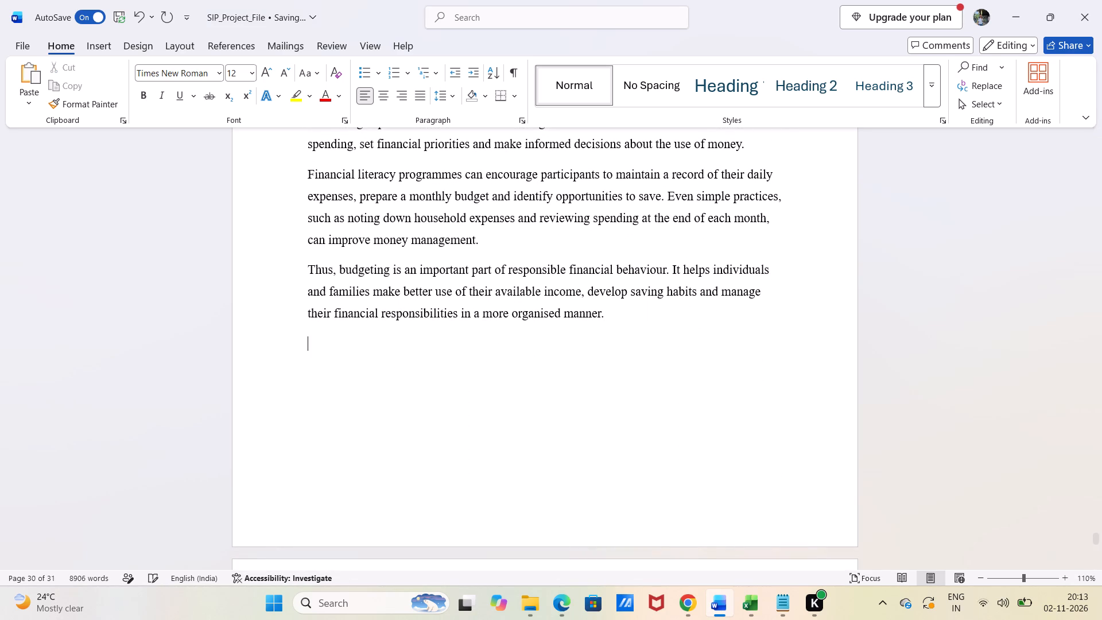
click(232, 71)
text(14)
key(Return)
click(137, 91)
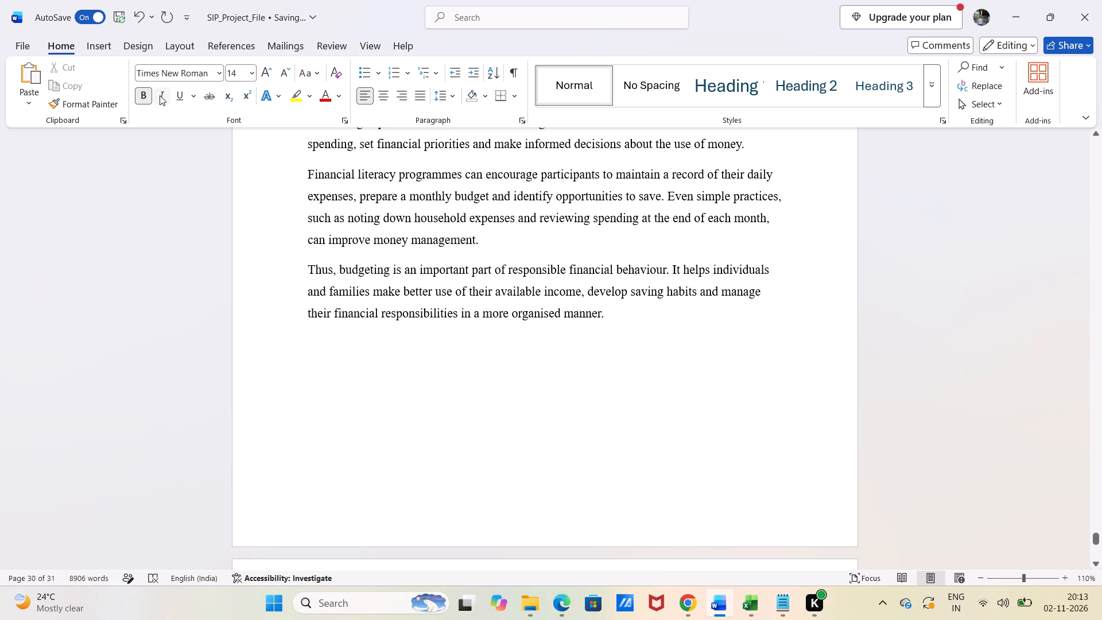
click(160, 95)
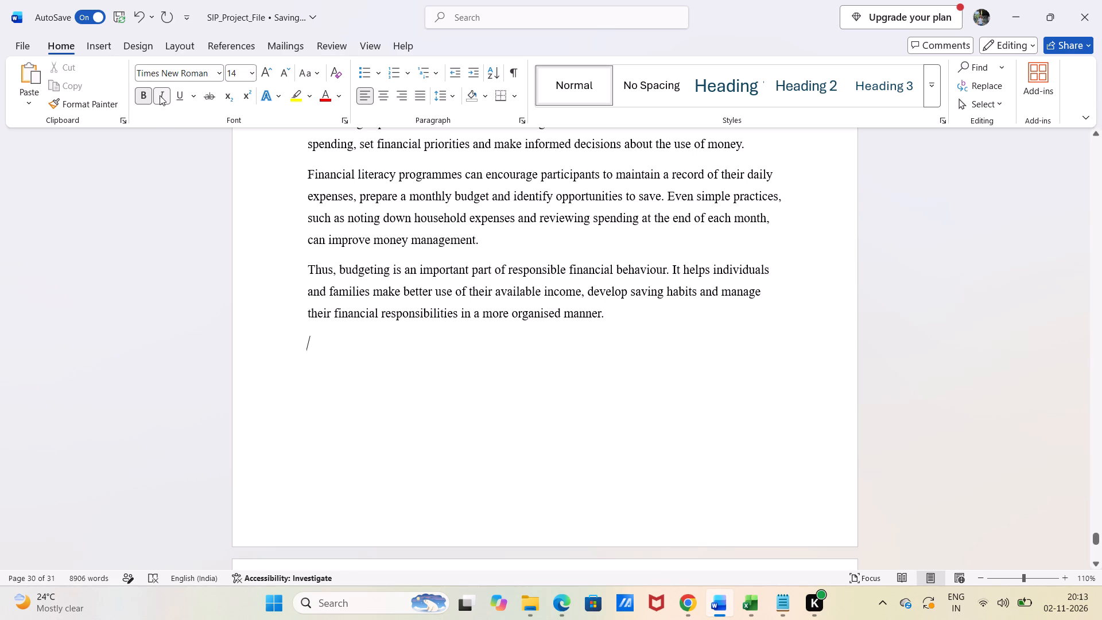
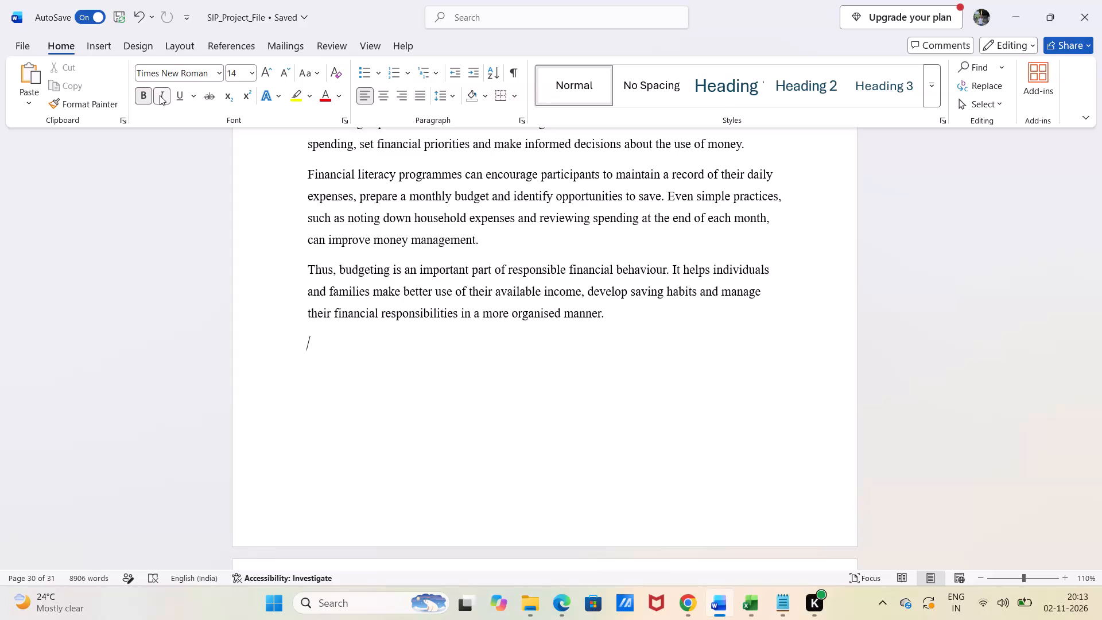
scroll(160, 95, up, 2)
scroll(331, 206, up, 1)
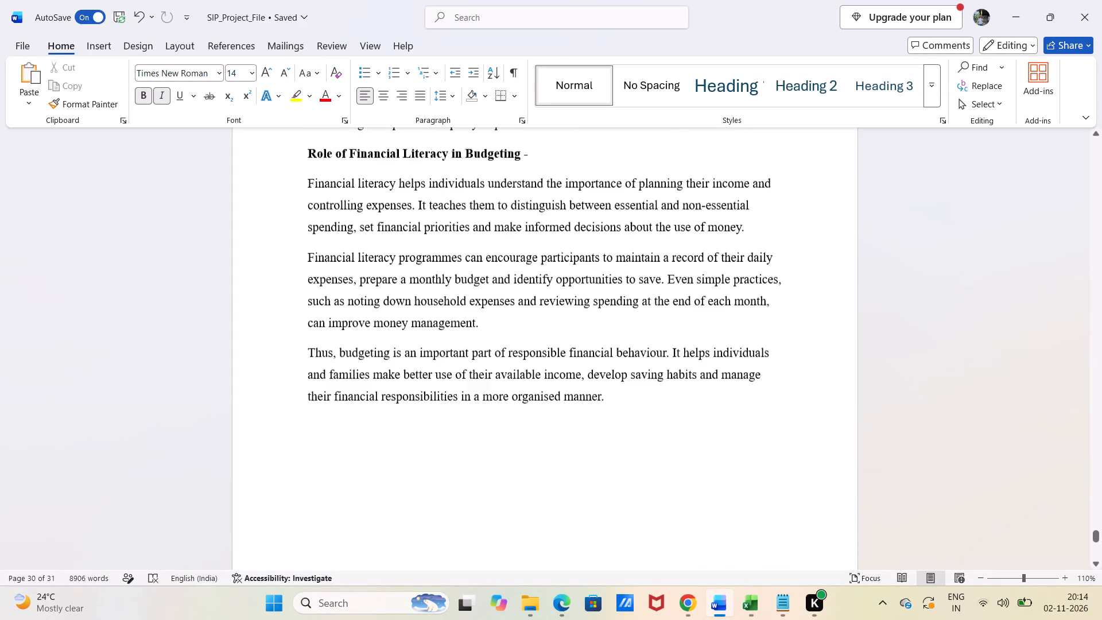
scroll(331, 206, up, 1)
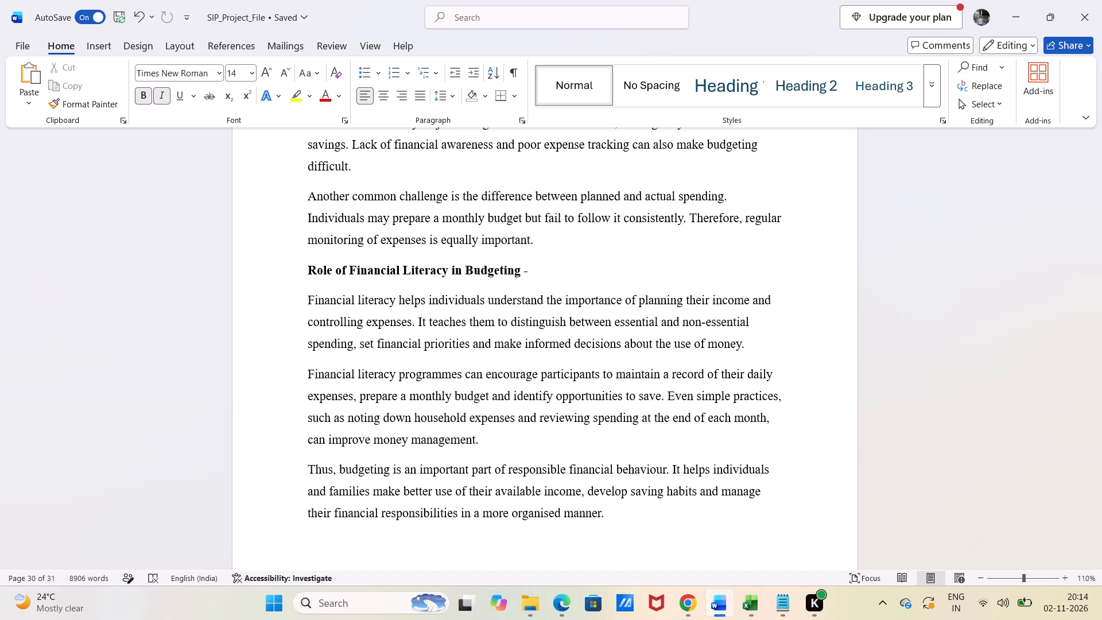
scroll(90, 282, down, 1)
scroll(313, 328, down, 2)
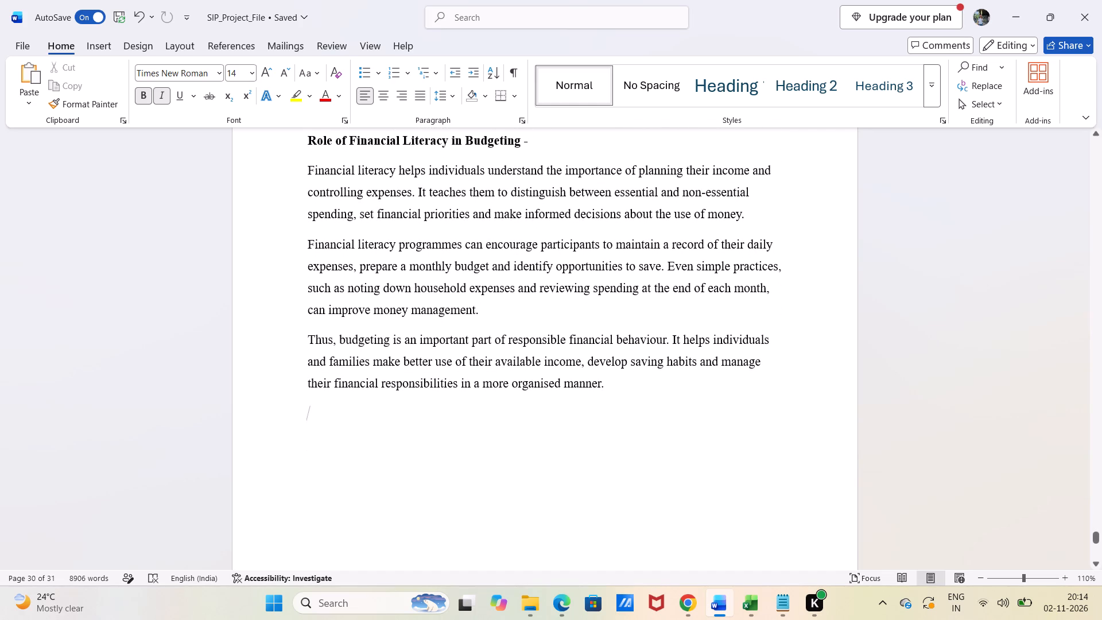
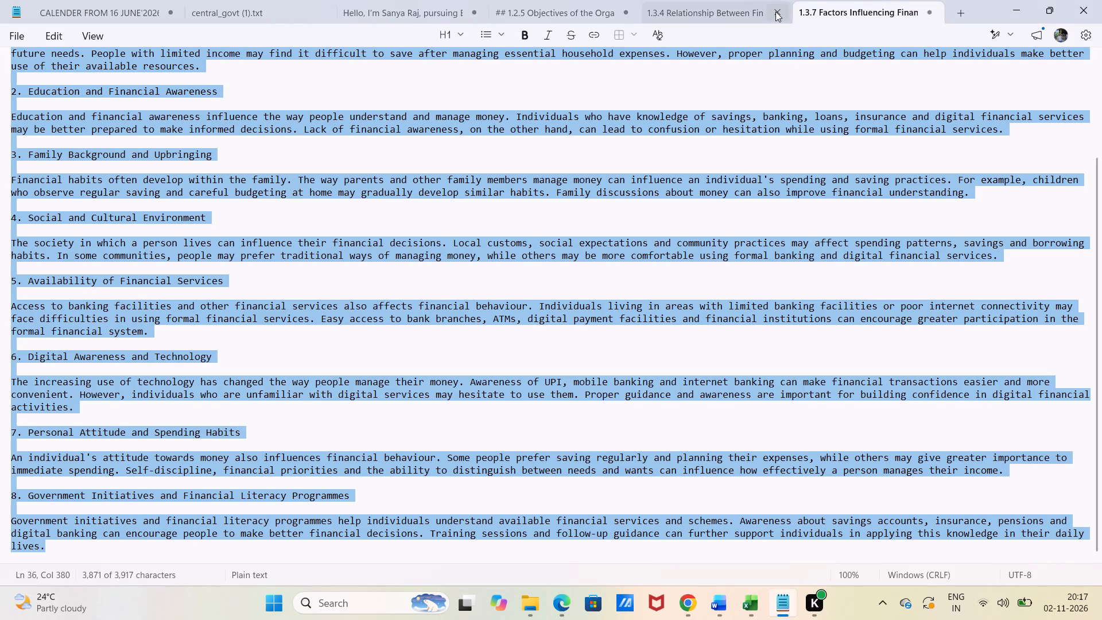
click(531, 330)
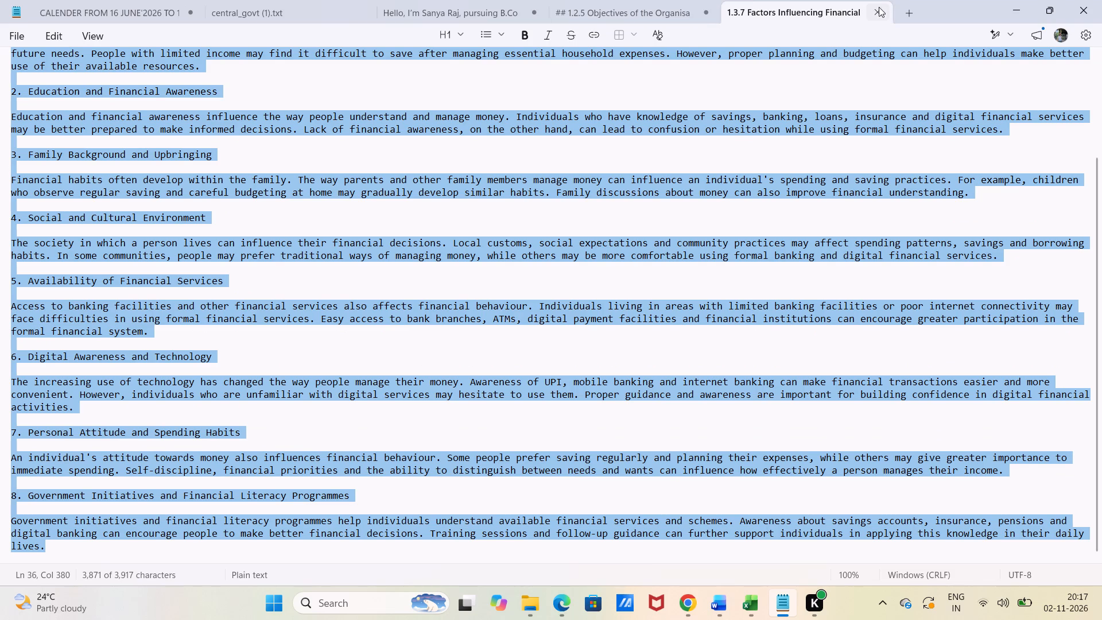
click(879, 11)
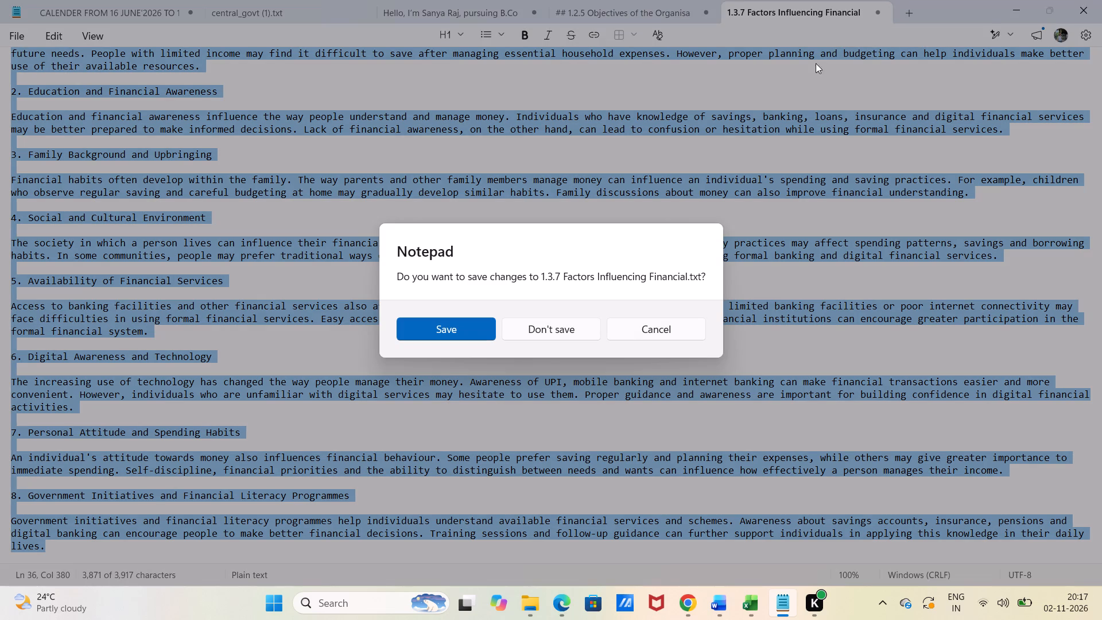
click(570, 327)
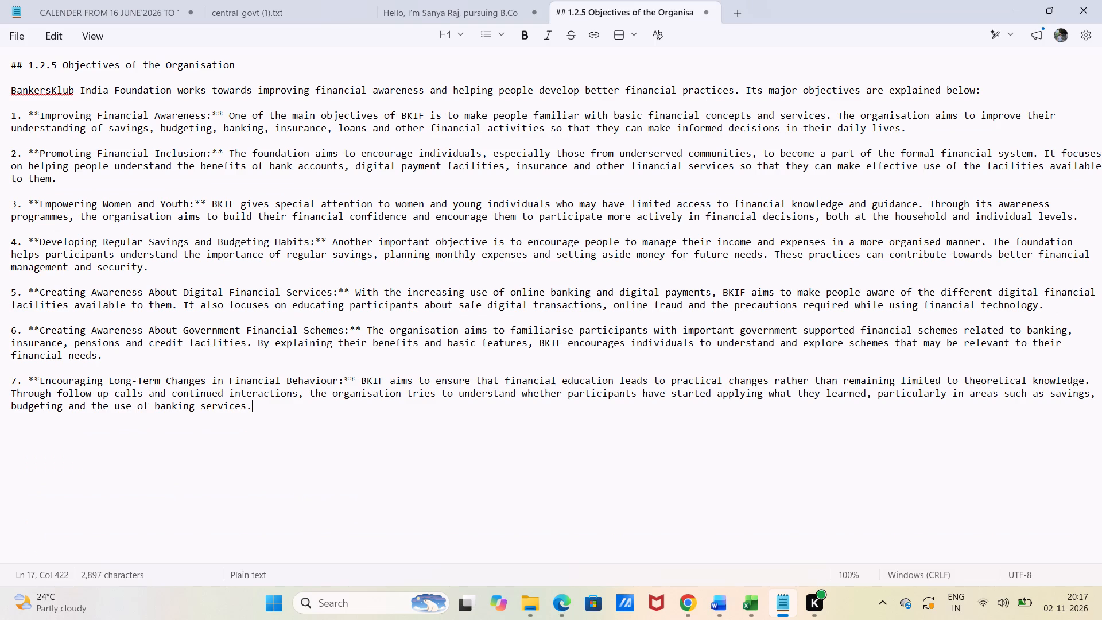
Paste the copied 1.3.10 to 1.3.20 content into a new blank note.
click(734, 7)
key(ctrl+v)
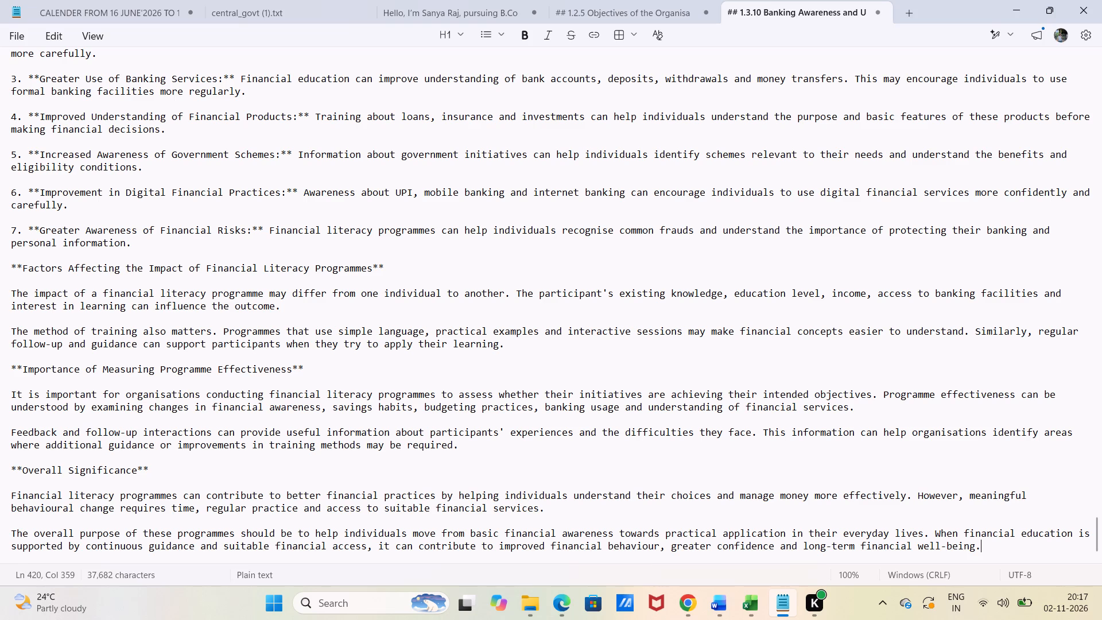
Review the pasted note from section 1.3.10 on banking awareness through the start of section 1.3.15 on digital financial literacy.
scroll(312, 252, down, 2)
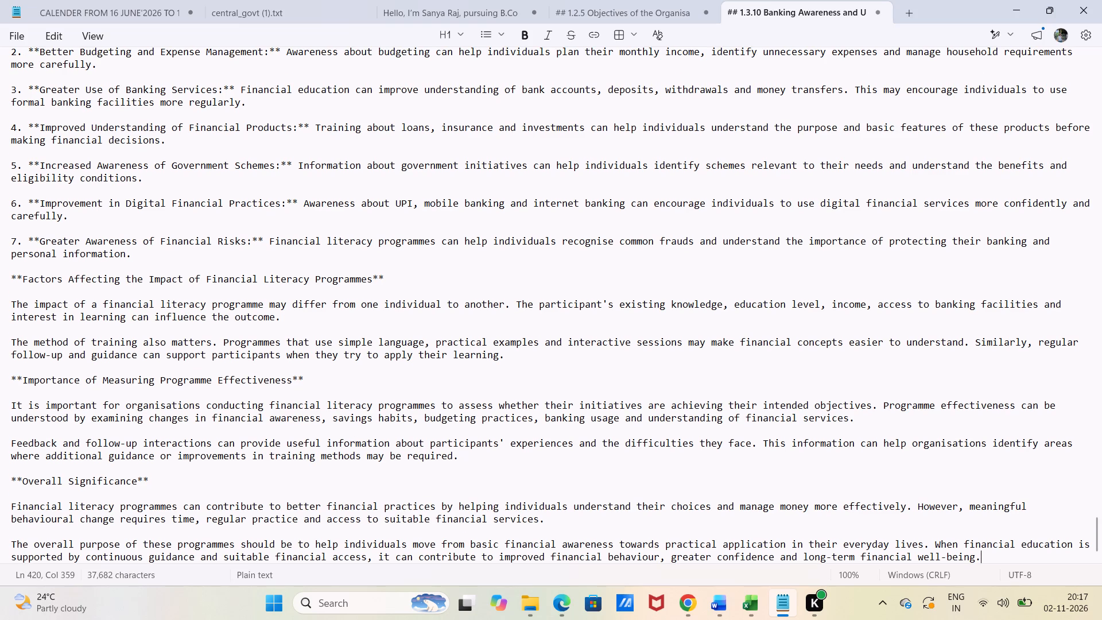
scroll(312, 252, down, 3)
scroll(312, 252, up, 5)
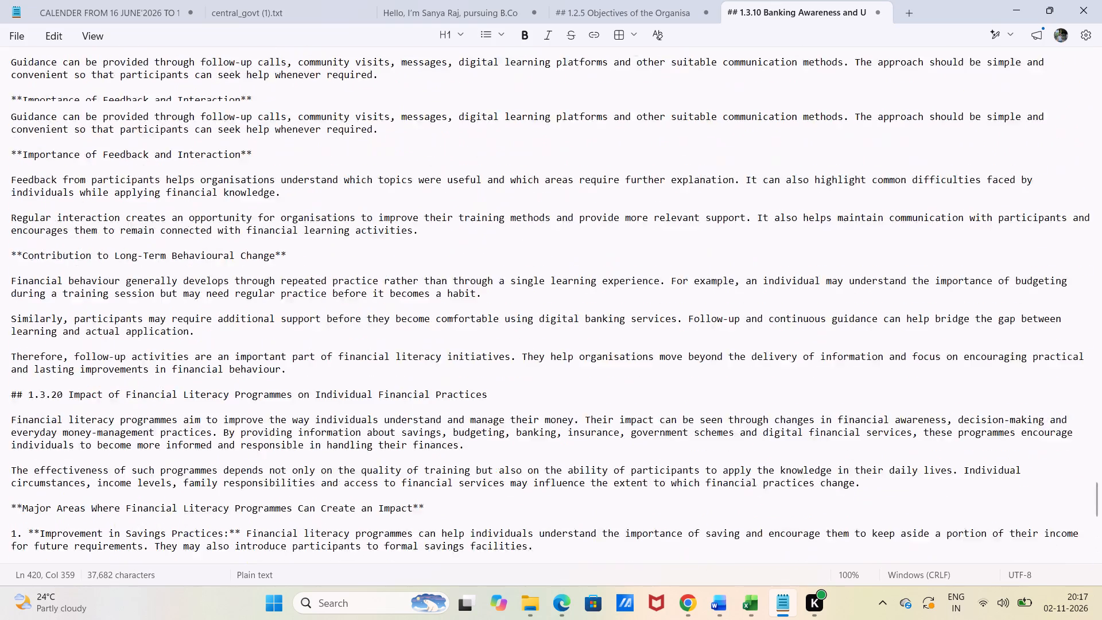
scroll(312, 252, up, 20)
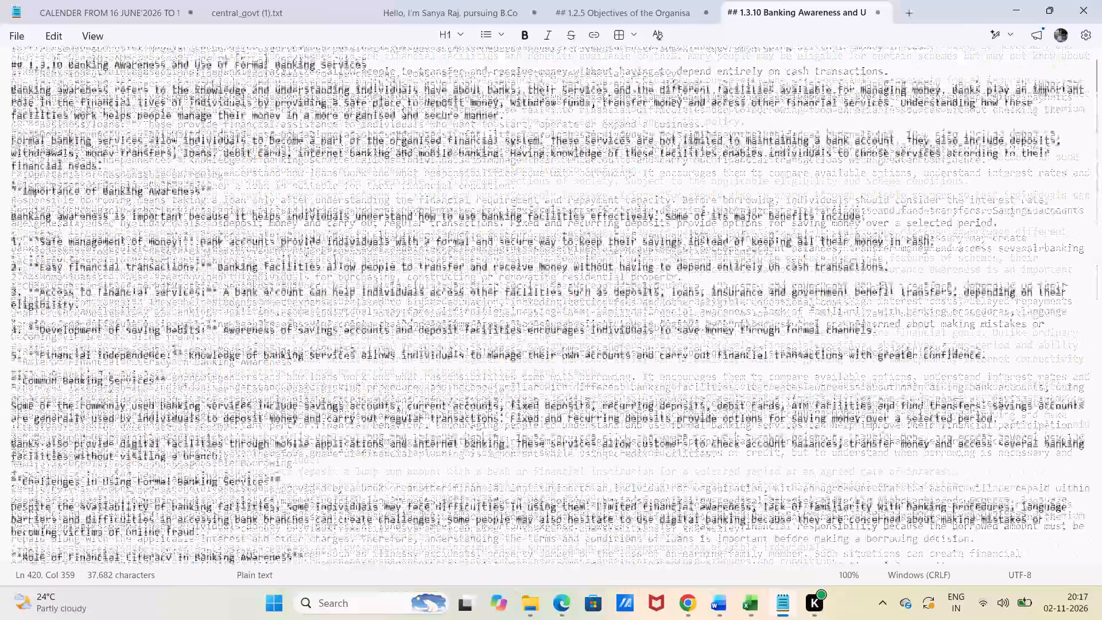
scroll(312, 252, up, 1)
scroll(312, 252, down, 1)
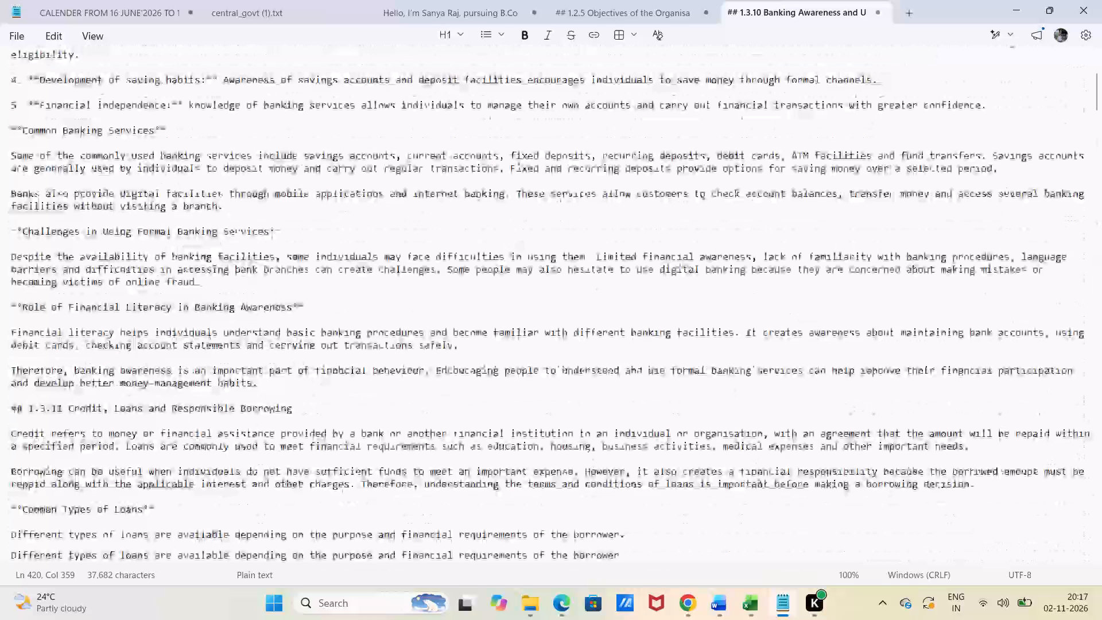
scroll(312, 252, down, 2)
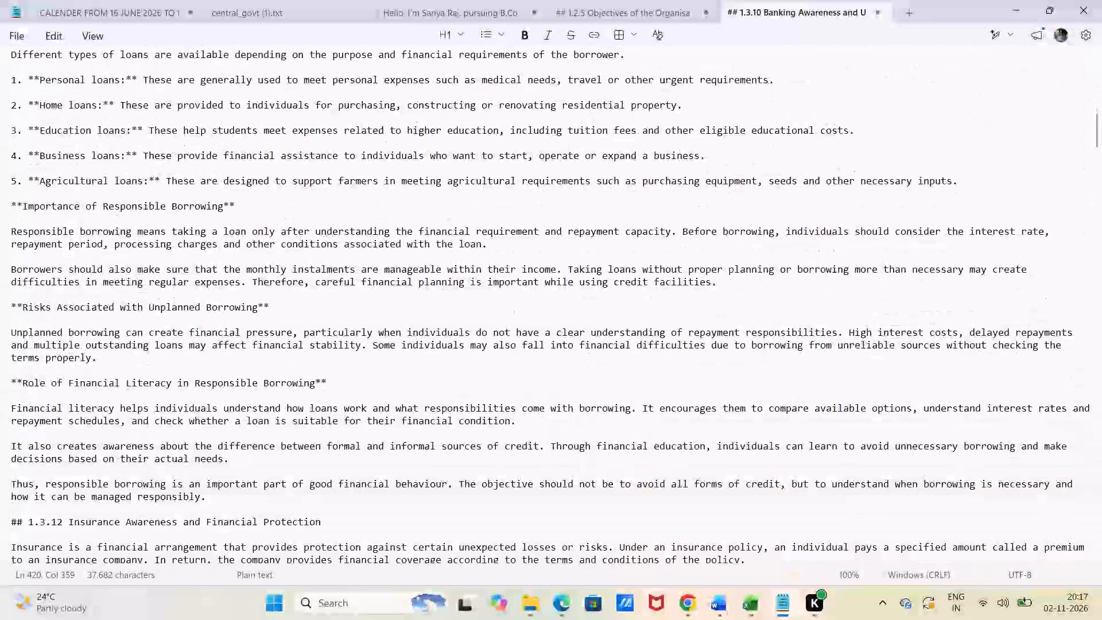
scroll(312, 252, down, 3)
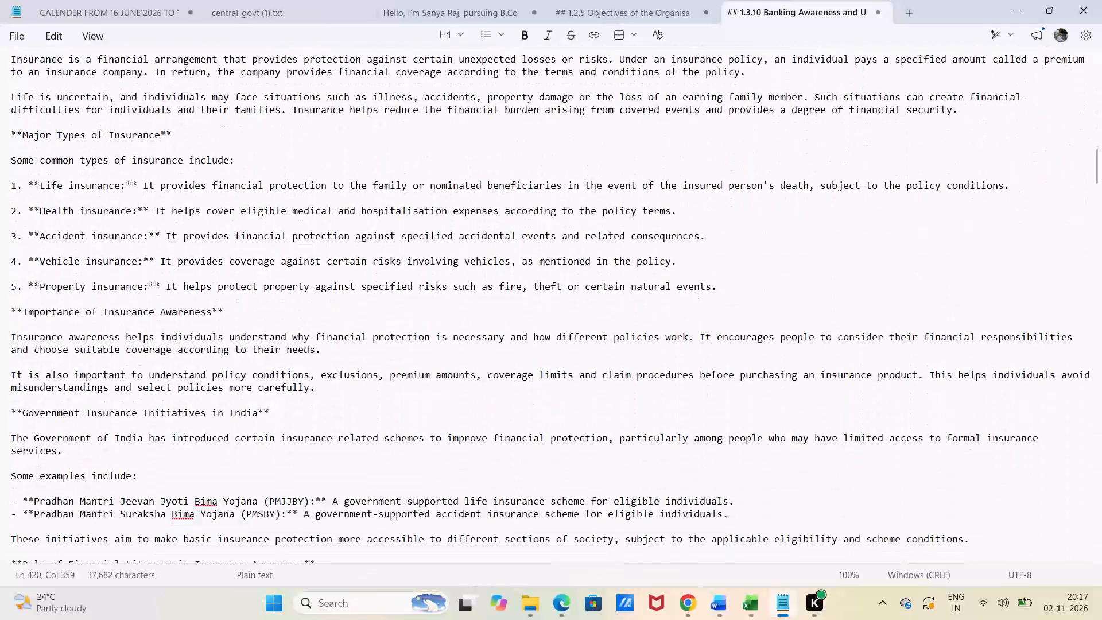
scroll(312, 252, down, 2)
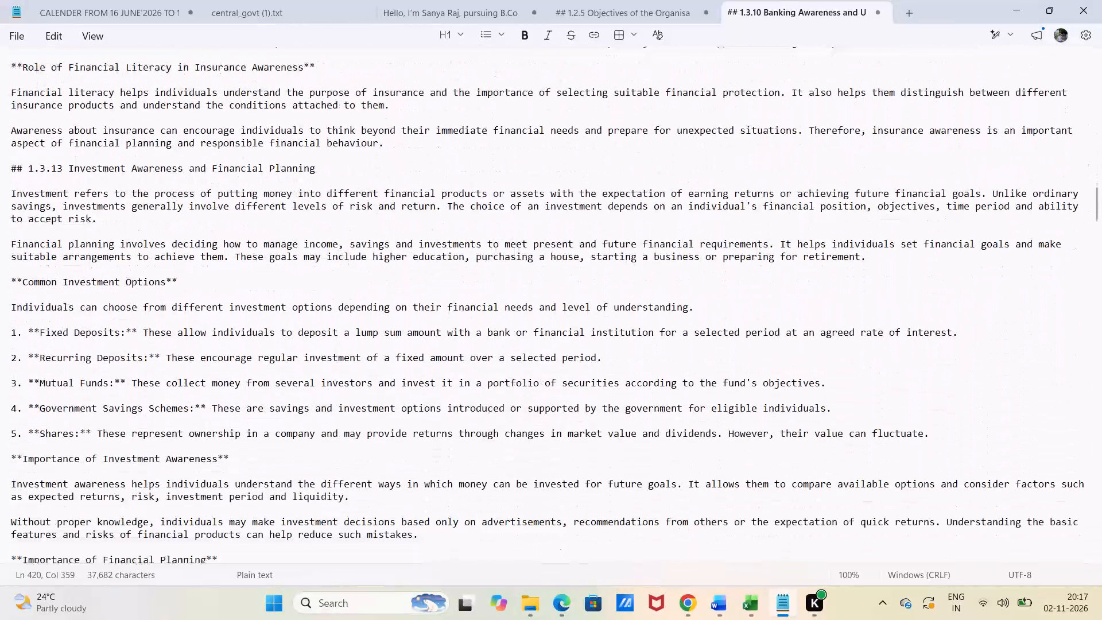
scroll(312, 252, down, 2)
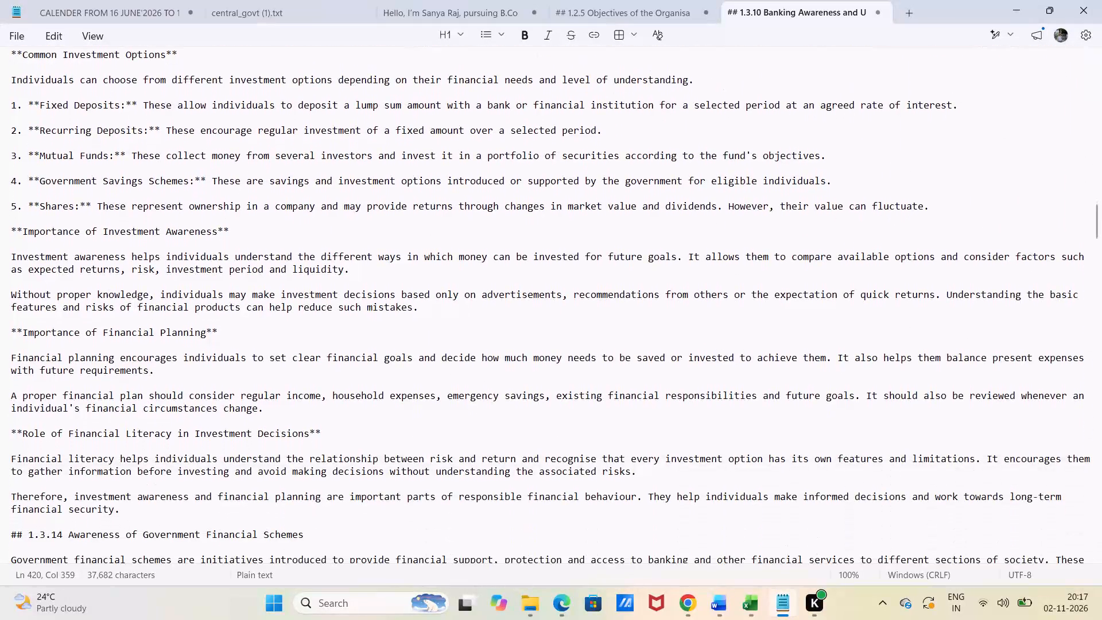
scroll(312, 252, down, 3)
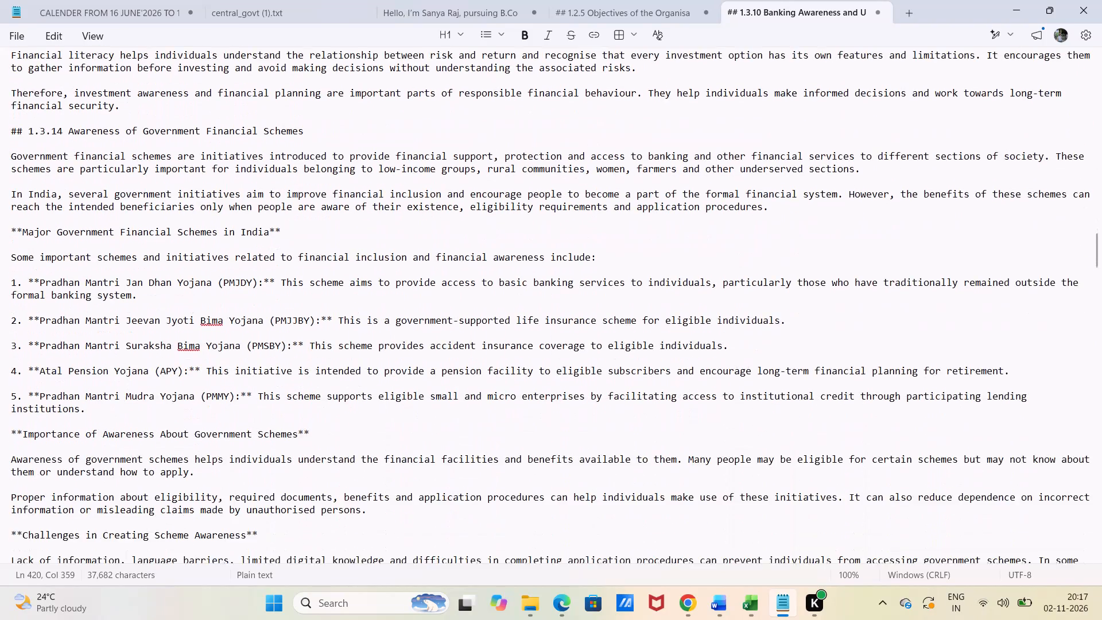
scroll(312, 252, down, 2)
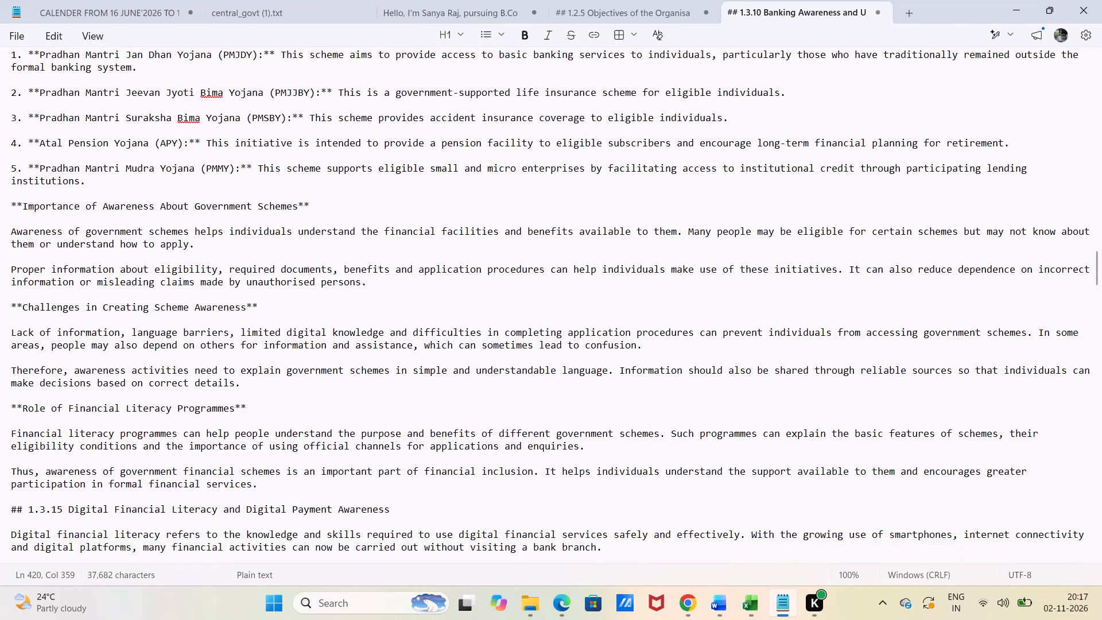
scroll(312, 252, down, 1)
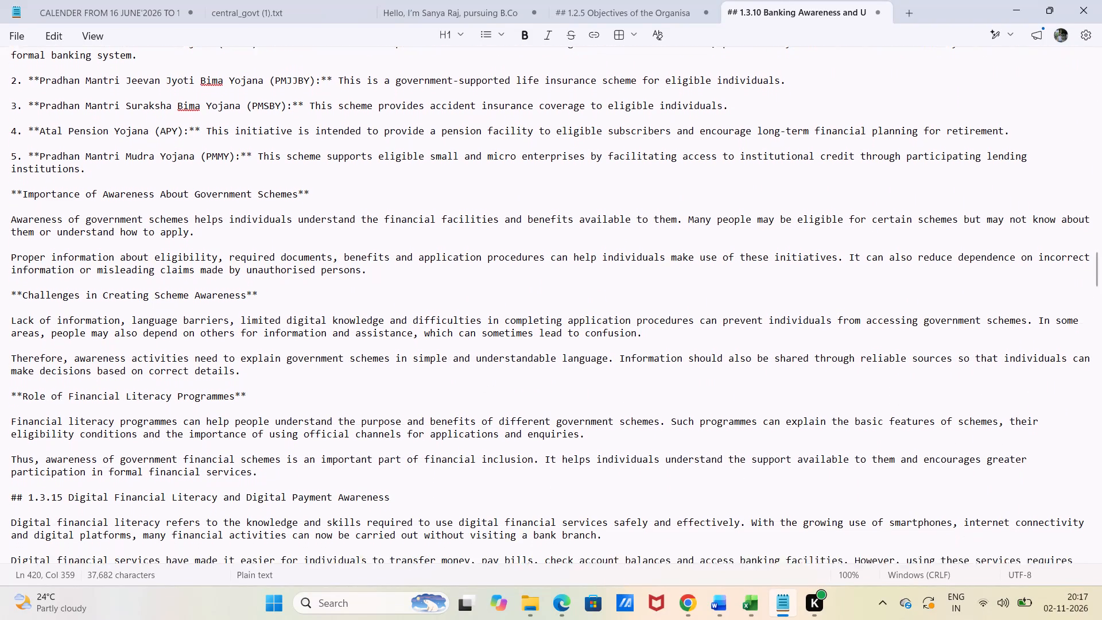
scroll(312, 252, down, 1)
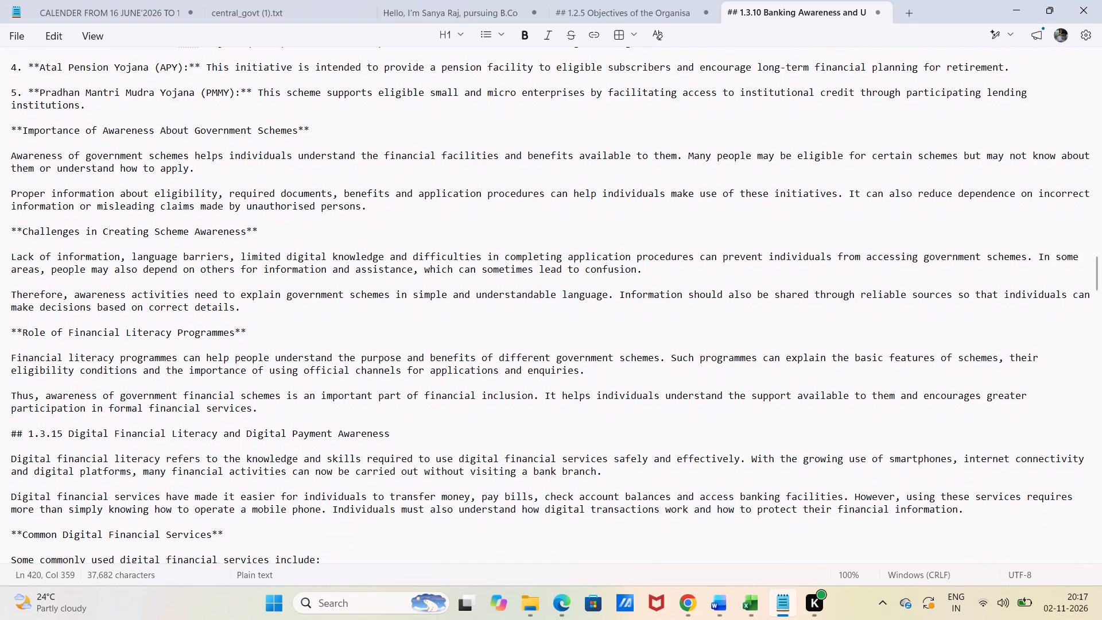
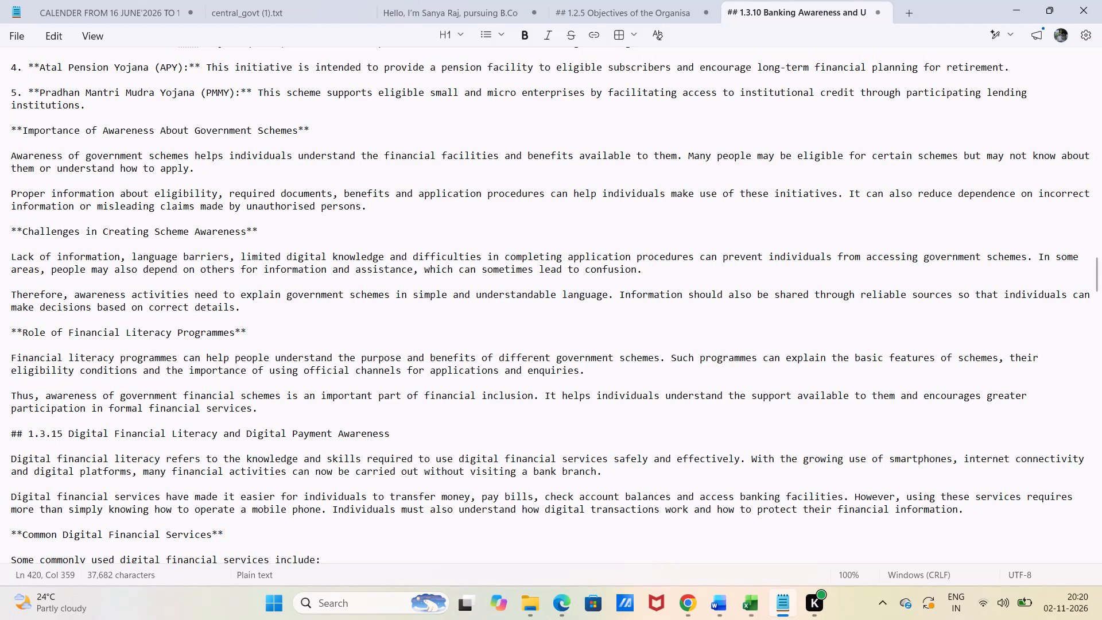
Review the rest of the pasted note, from section 1.3.15 on digital financial literacy to the end of section 1.3.20.
scroll(157, 370, down, 2)
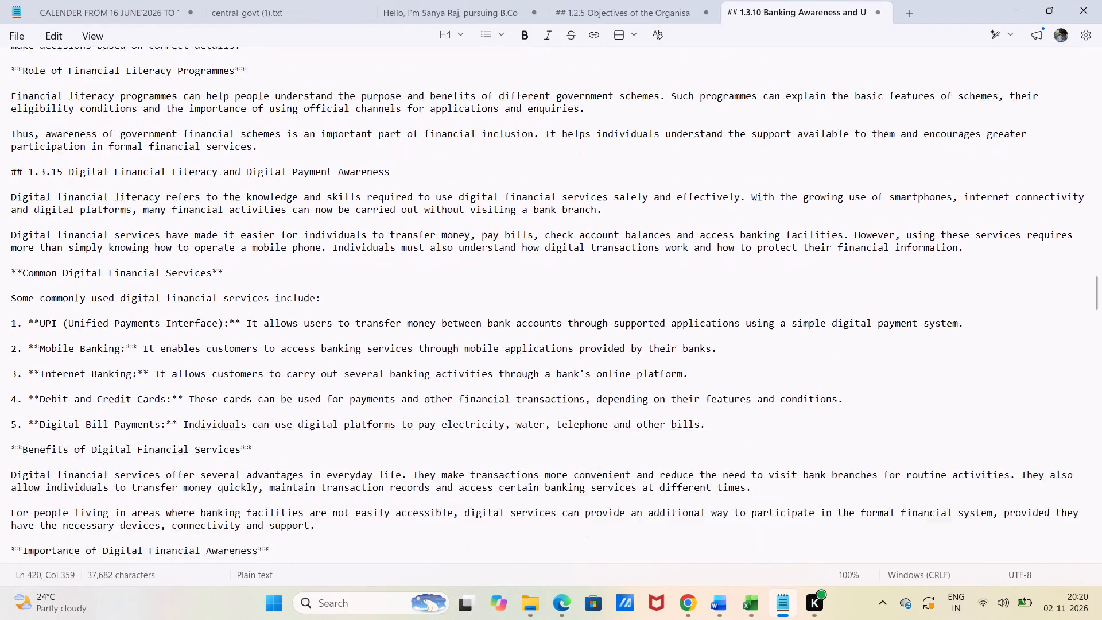
scroll(157, 370, down, 3)
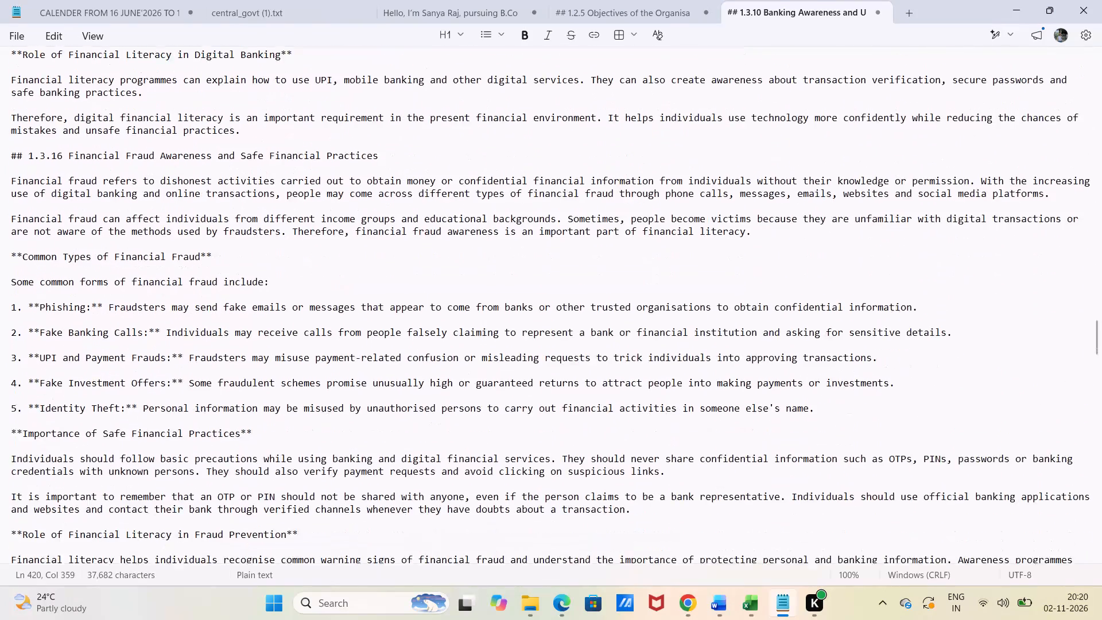
scroll(157, 370, down, 4)
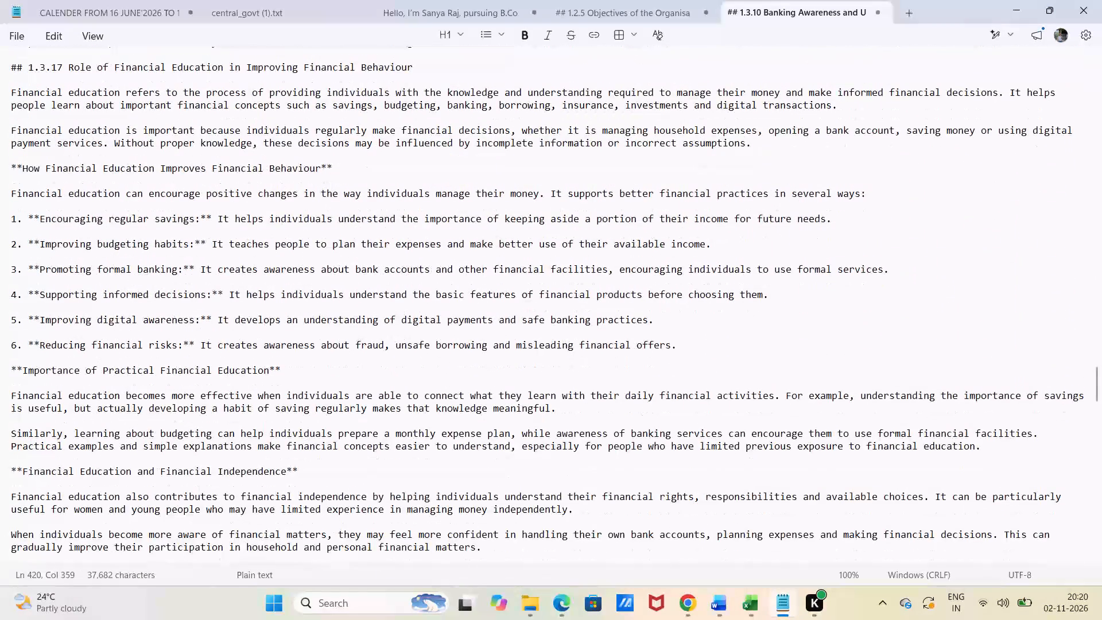
scroll(157, 370, down, 4)
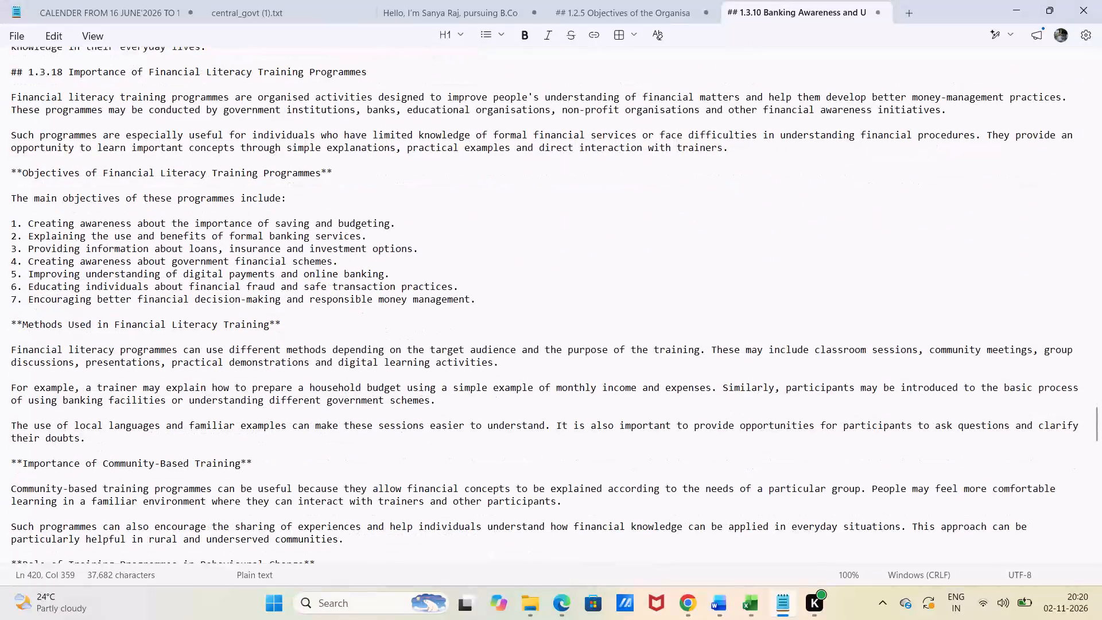
scroll(157, 370, down, 4)
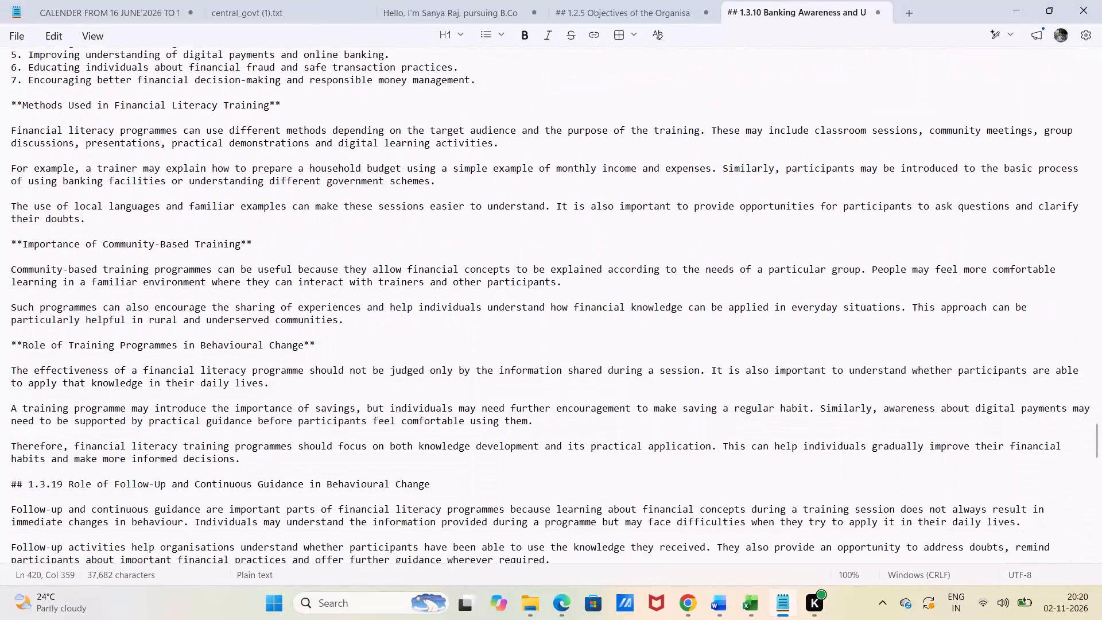
scroll(157, 370, down, 3)
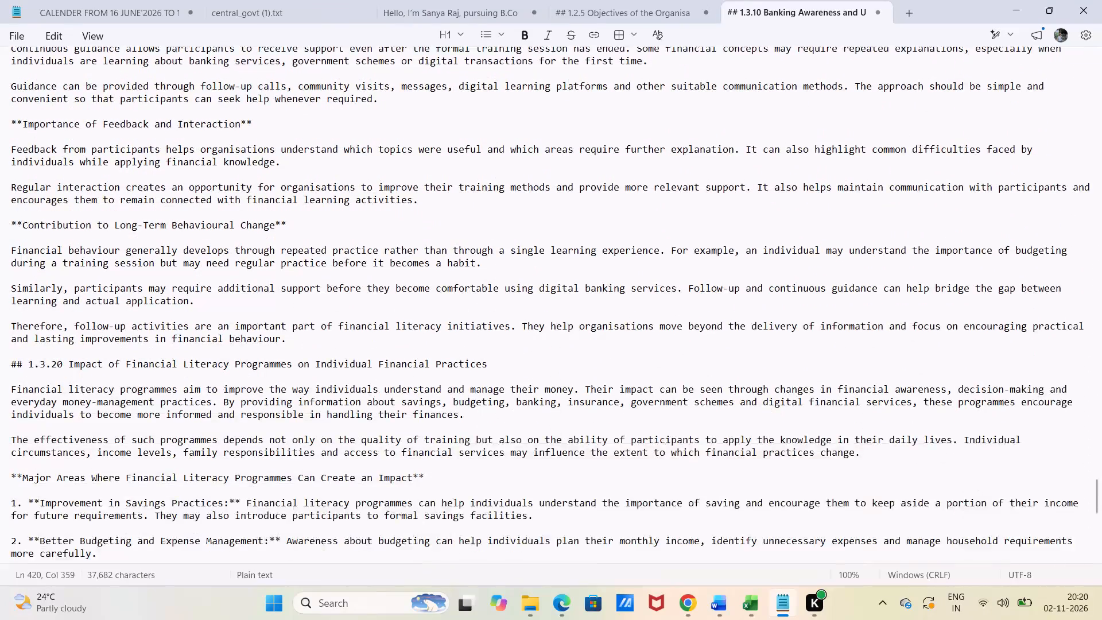
scroll(157, 370, down, 3)
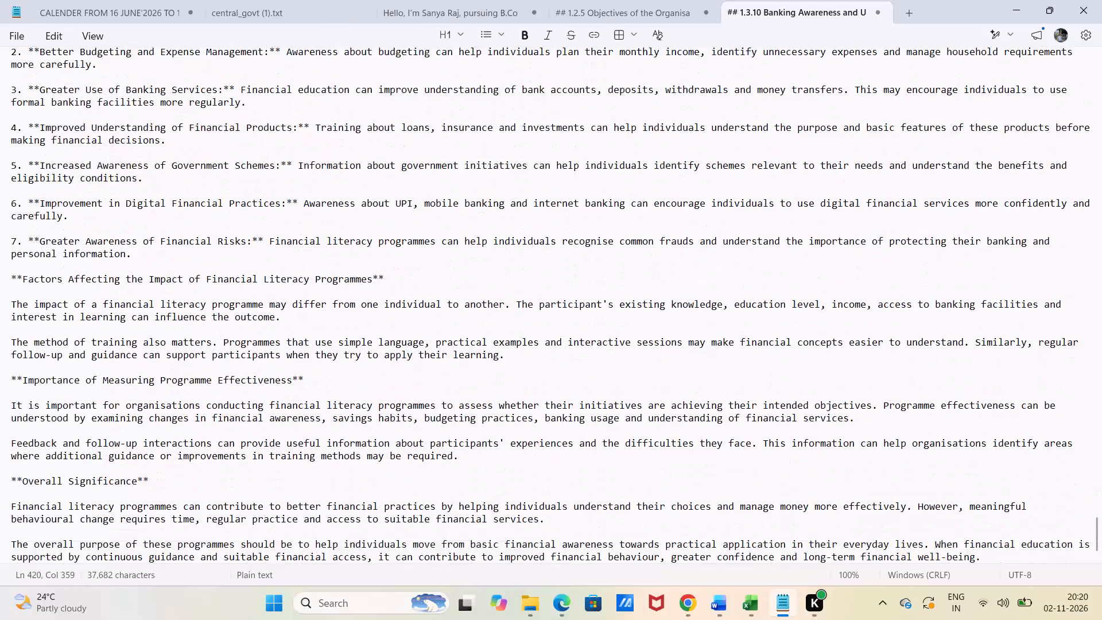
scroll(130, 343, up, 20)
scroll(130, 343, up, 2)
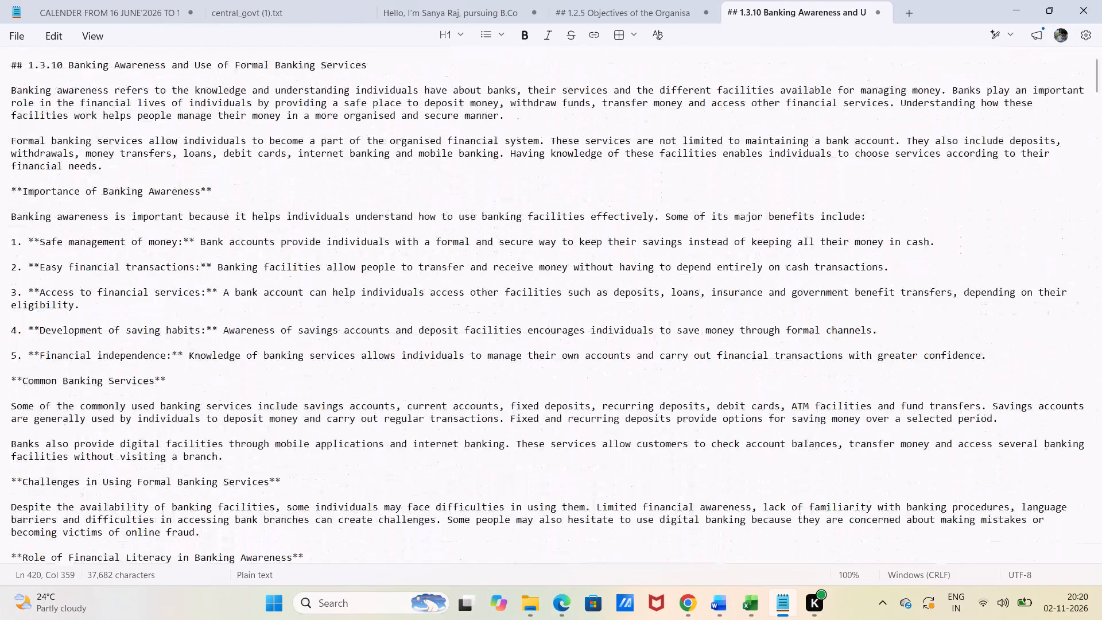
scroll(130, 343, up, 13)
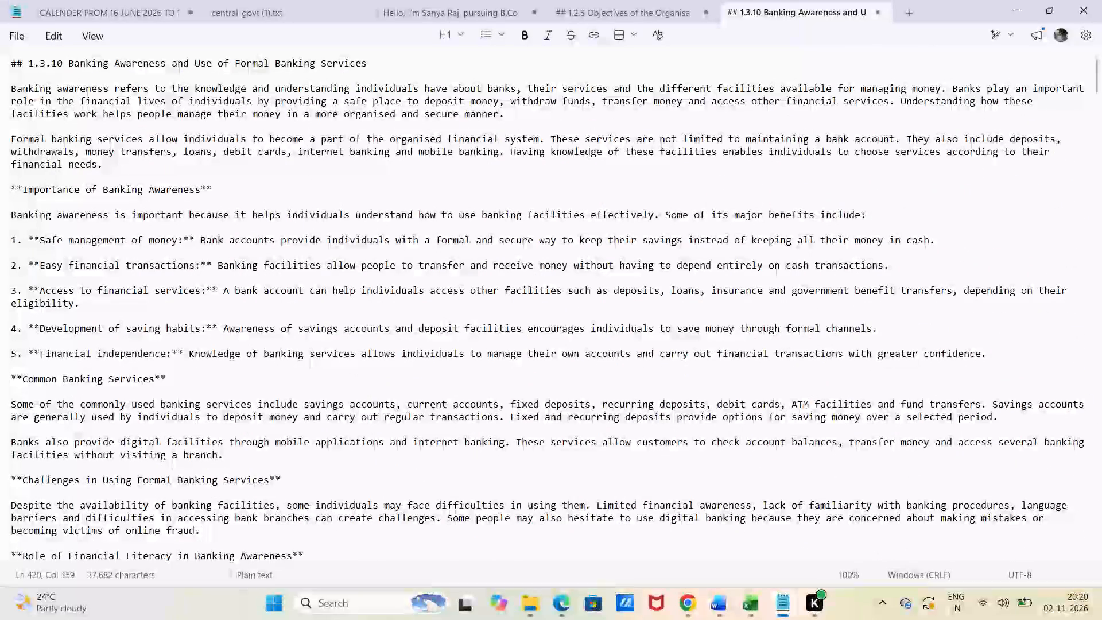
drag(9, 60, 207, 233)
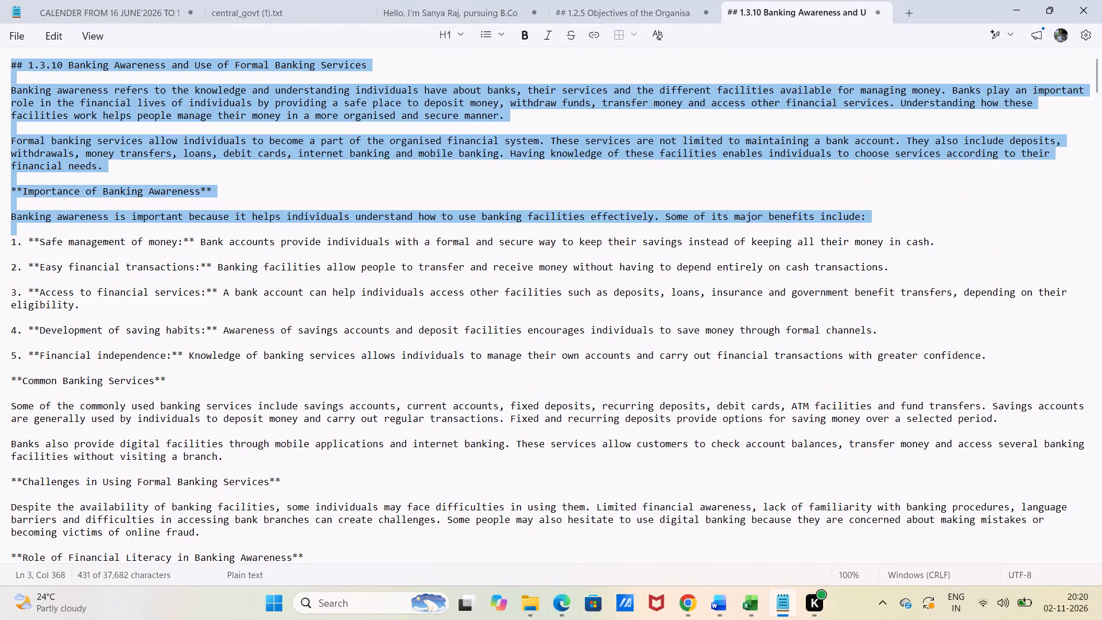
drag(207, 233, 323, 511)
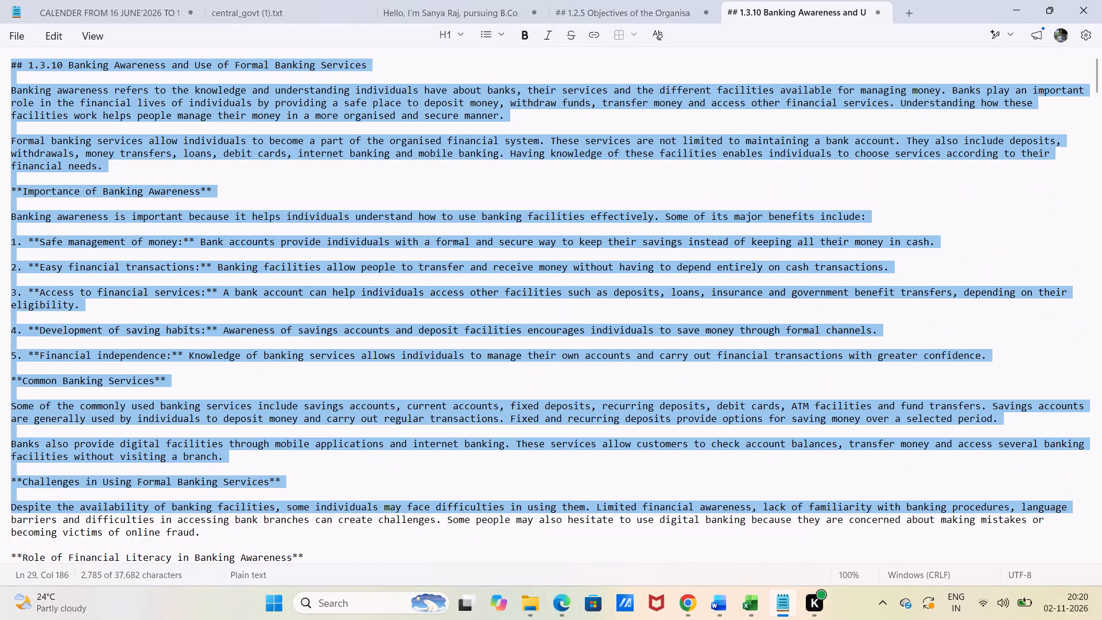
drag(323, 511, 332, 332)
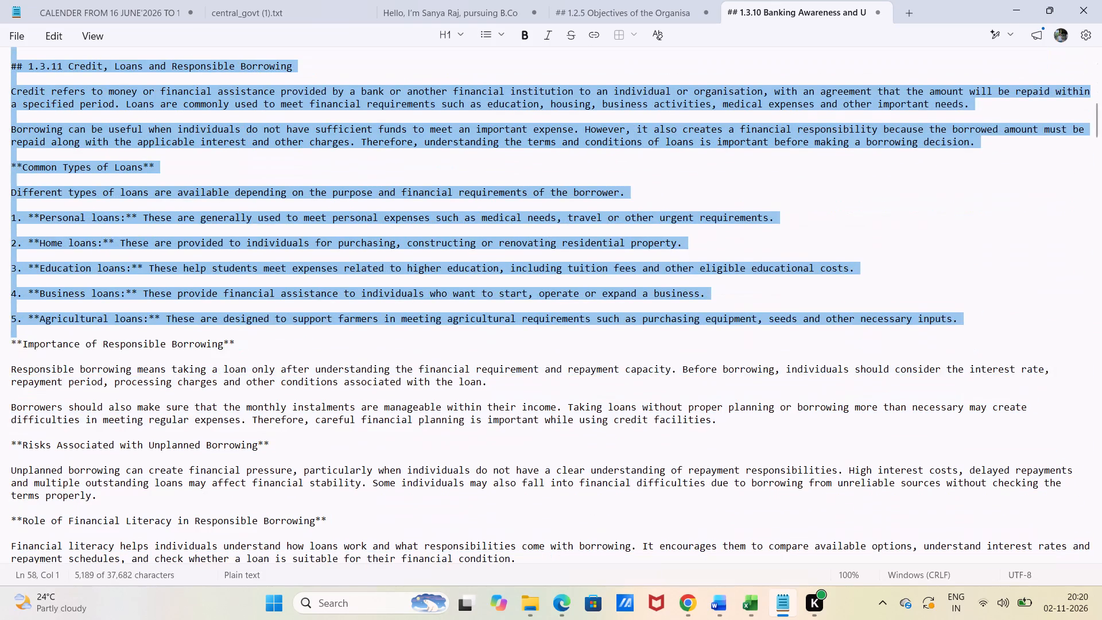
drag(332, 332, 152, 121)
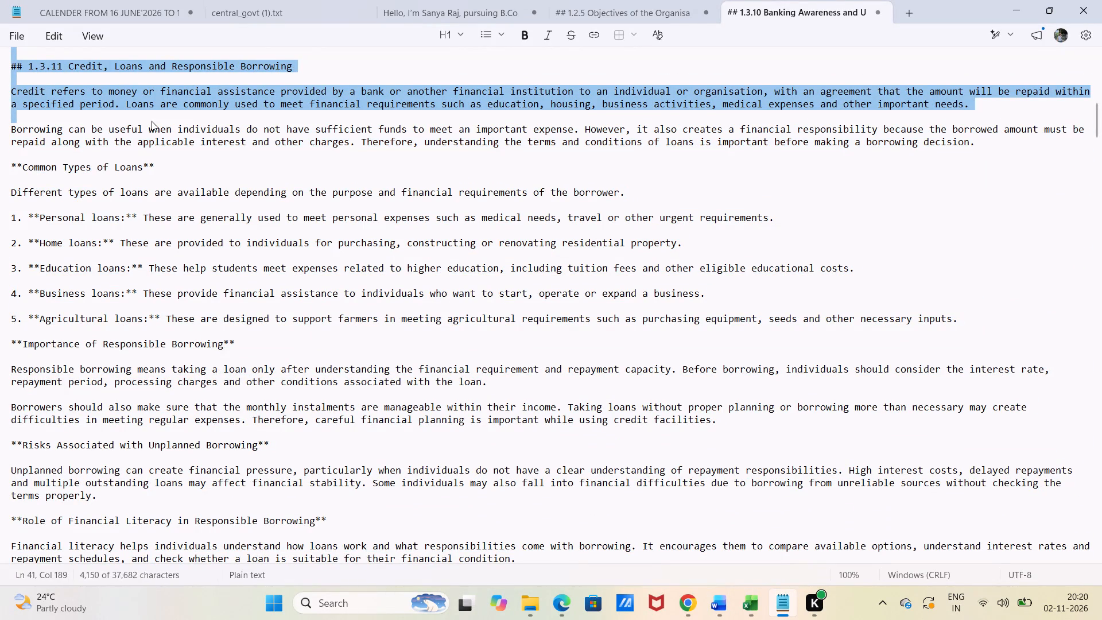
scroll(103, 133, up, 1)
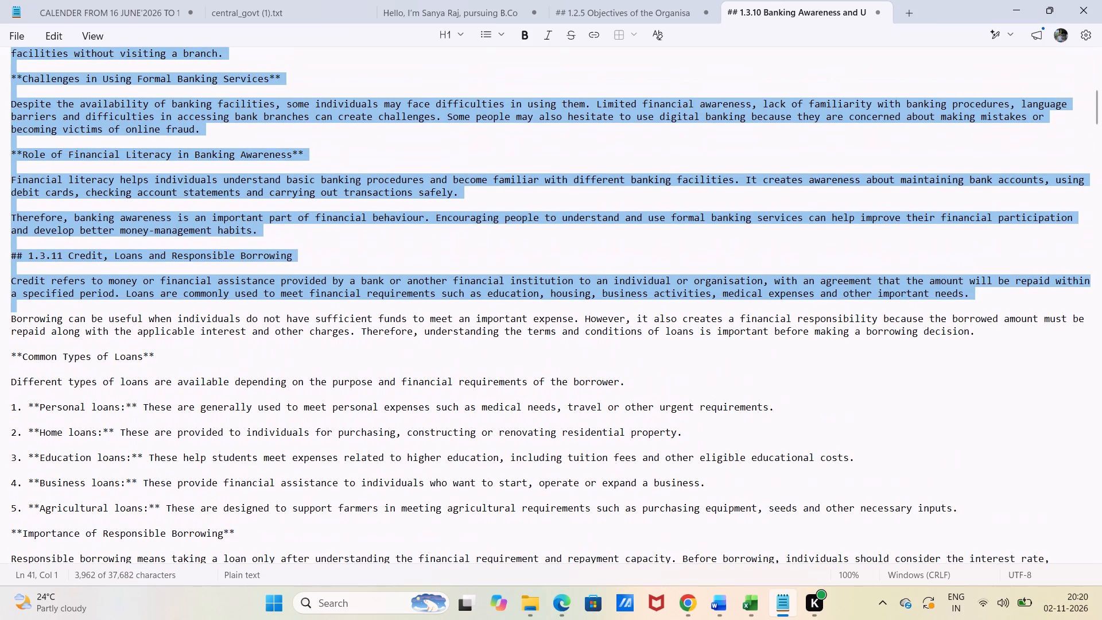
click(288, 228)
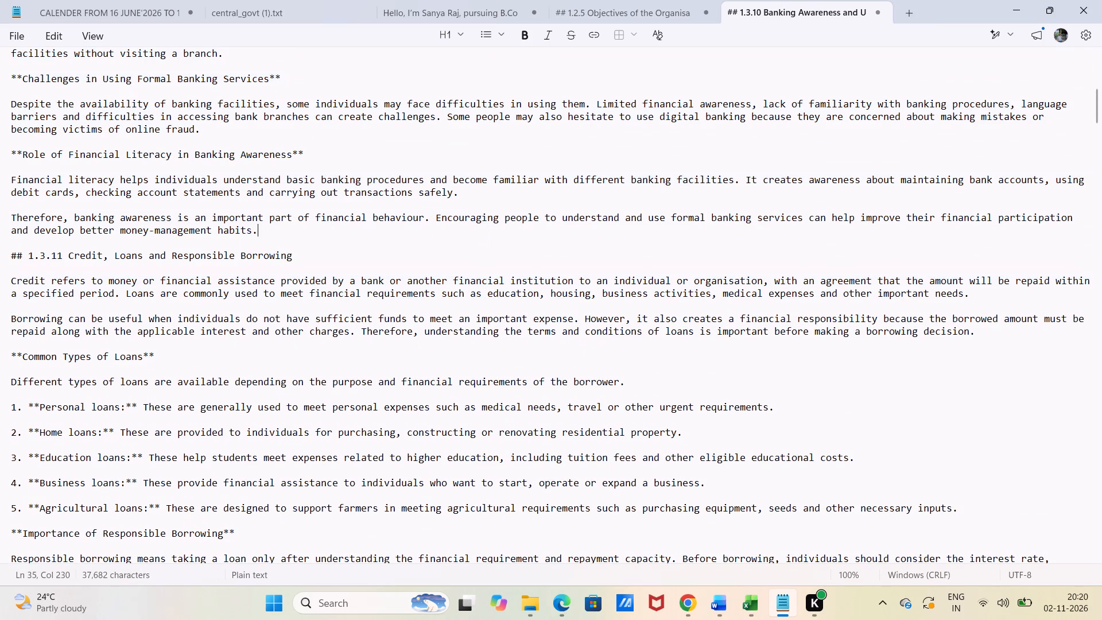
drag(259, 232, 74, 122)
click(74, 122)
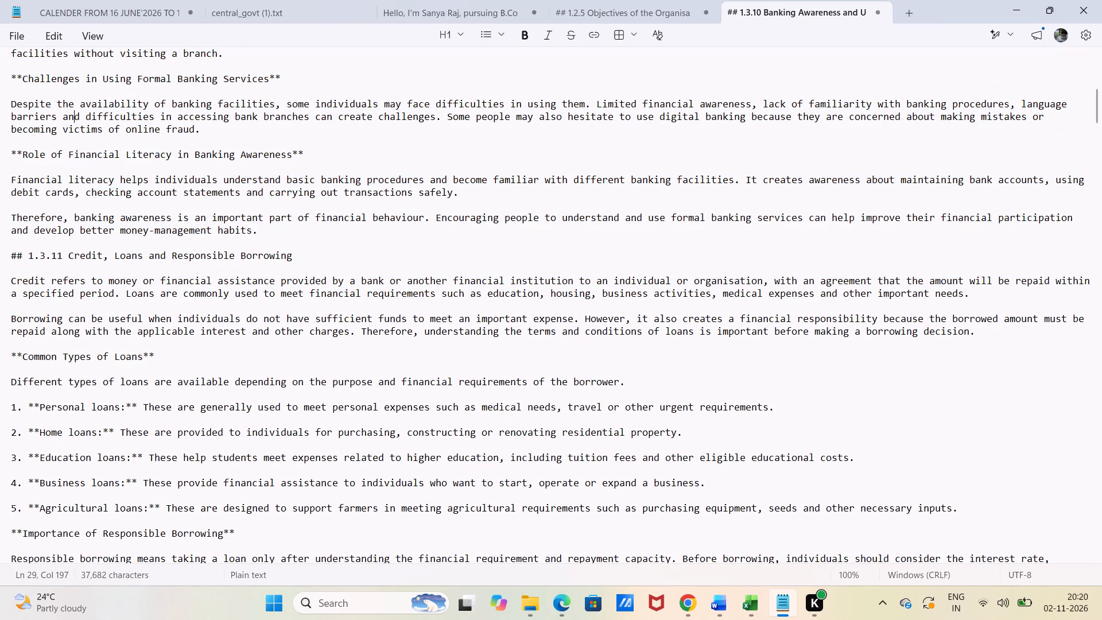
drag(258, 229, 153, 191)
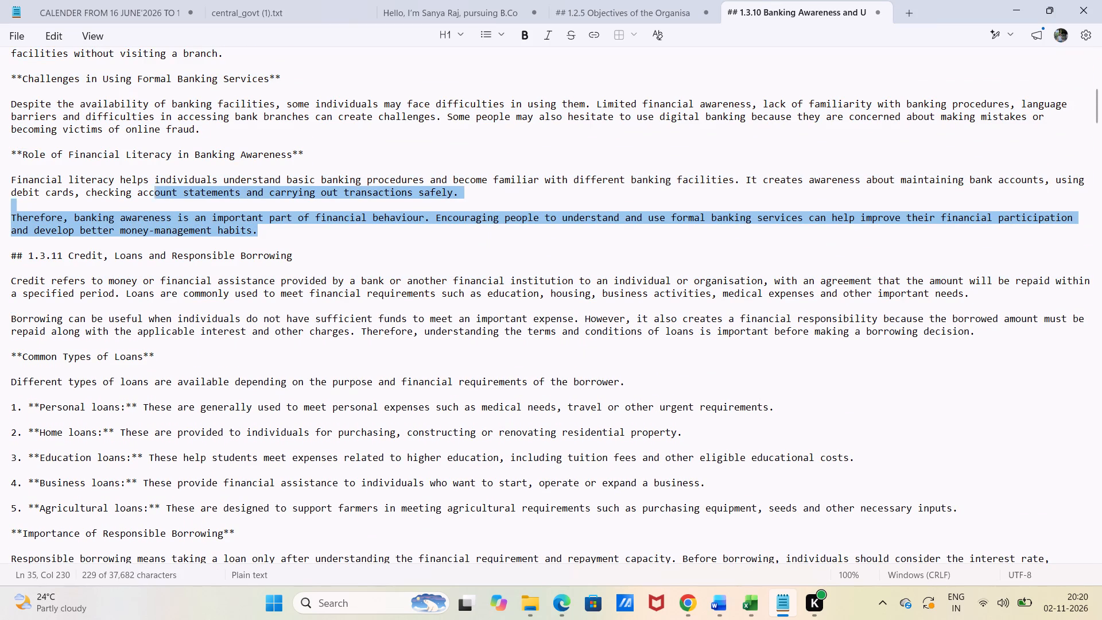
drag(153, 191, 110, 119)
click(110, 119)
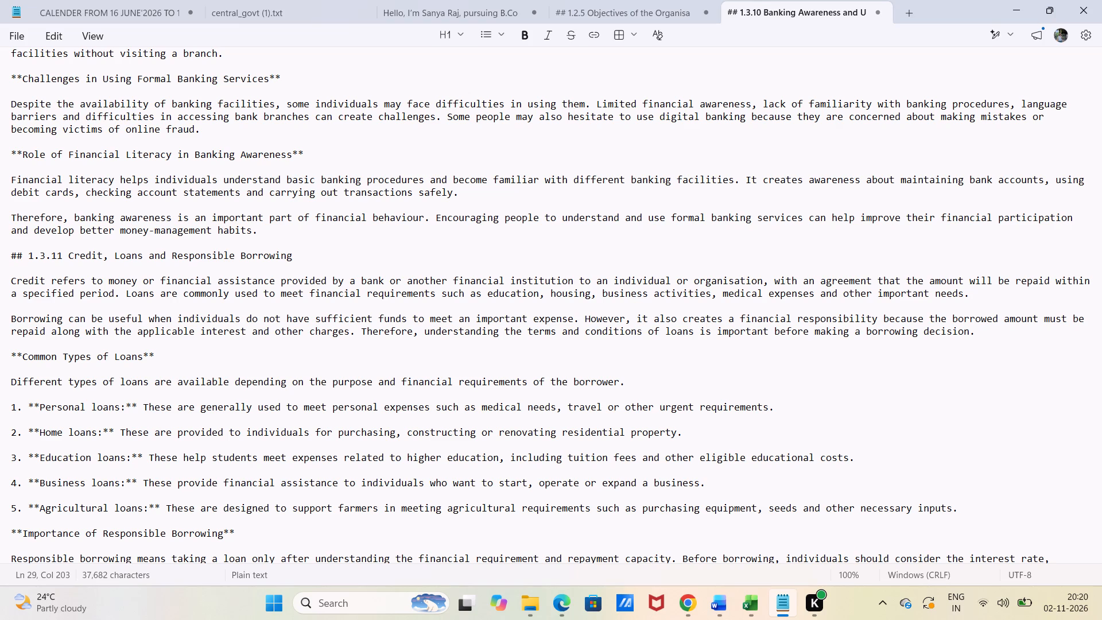
Copy all of section 1.3.10 Banking Awareness and Use of Formal Banking Services from the note, leaving out the leading ## marks.
scroll(328, 272, up, 12)
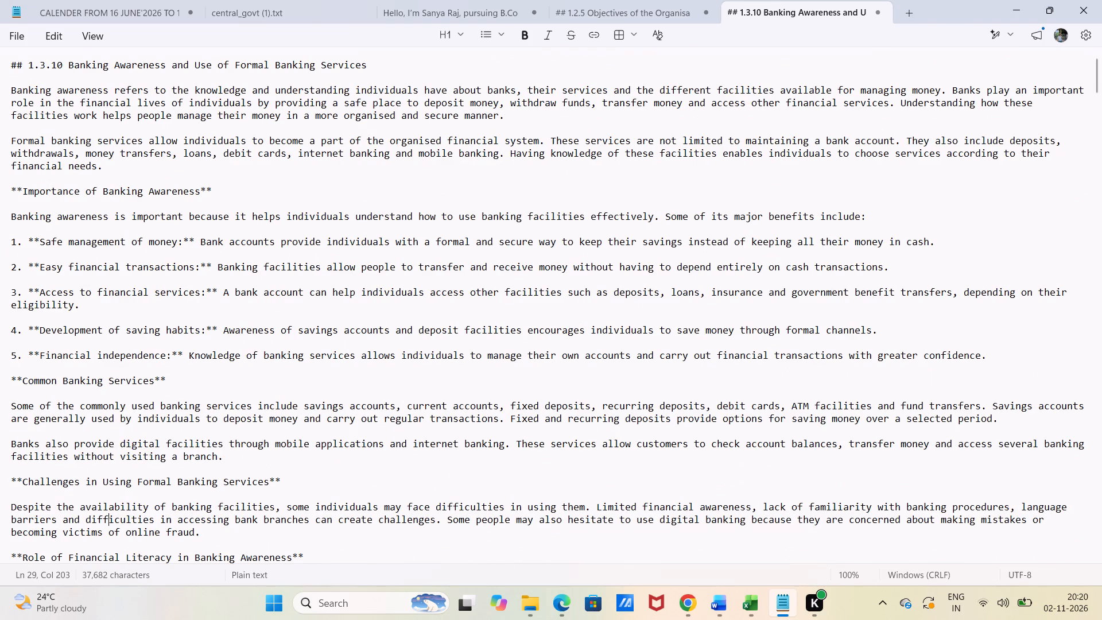
drag(30, 63, 316, 468)
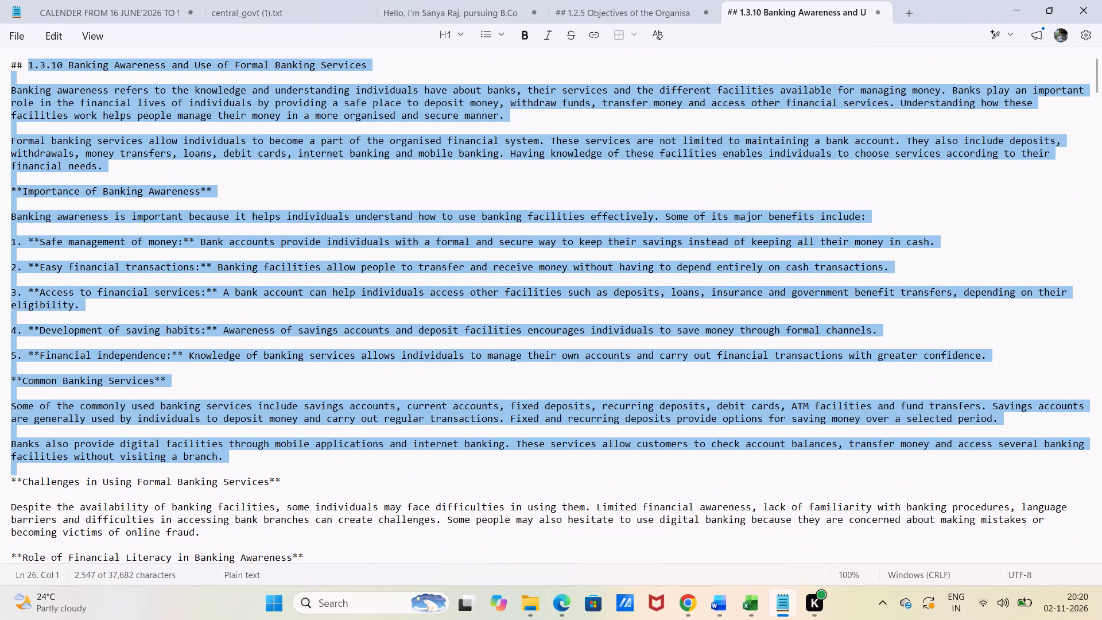
drag(316, 468, 286, 524)
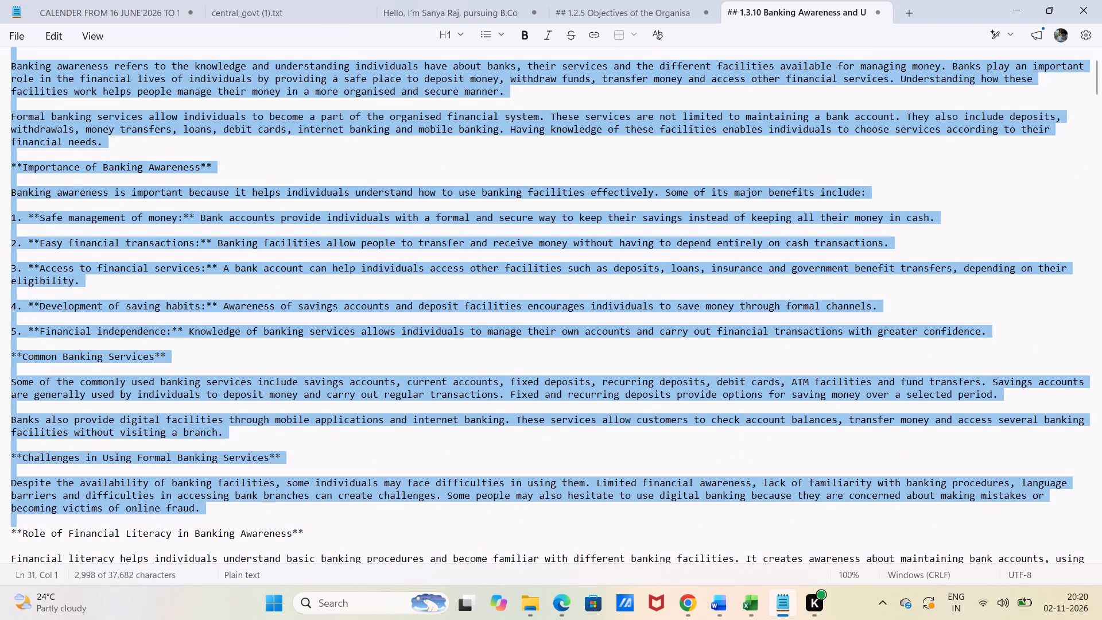
drag(286, 524, 315, 216)
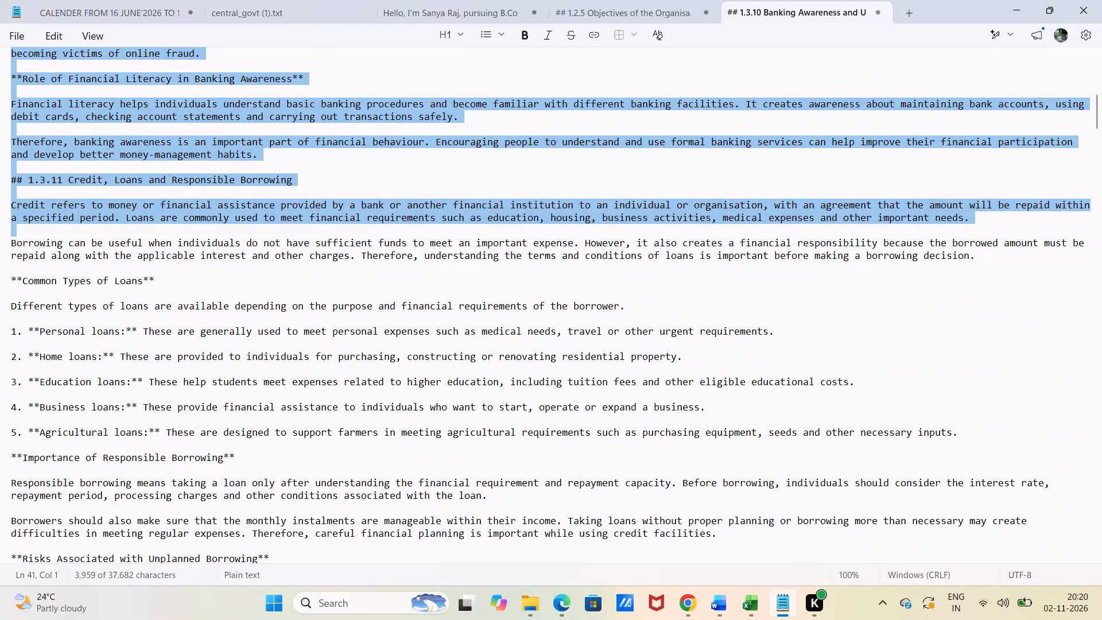
drag(315, 216, 296, 164)
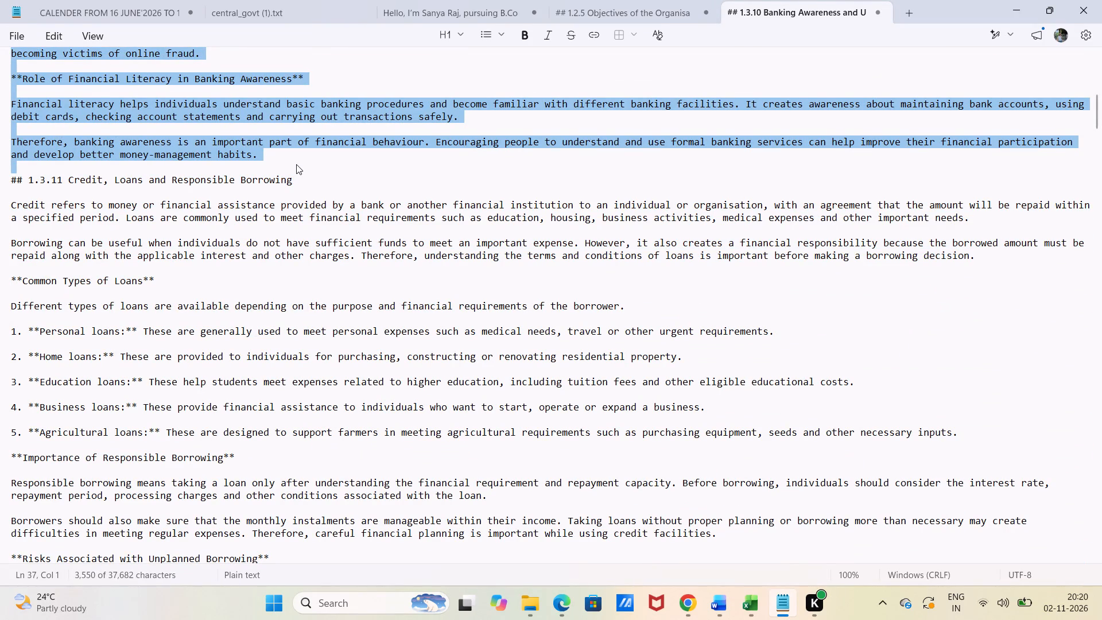
key(ctrl+c)
Switch to the SIP_Project_File document in Word and paste section 1.3.10 after the budgeting section's closing paragraph.
click(725, 604)
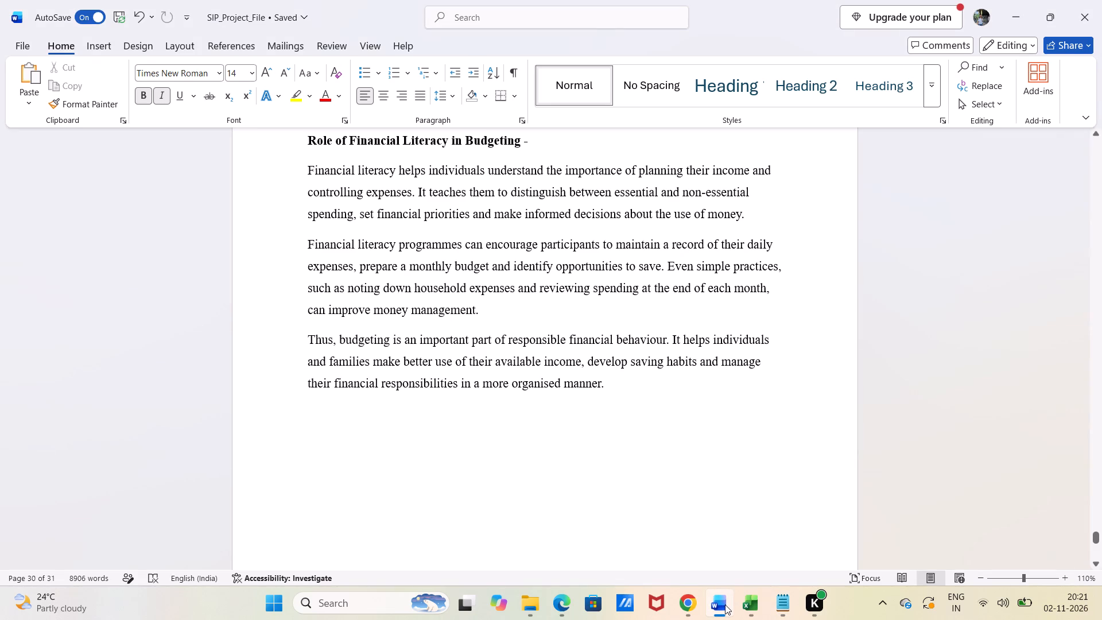
key(ctrl+v)
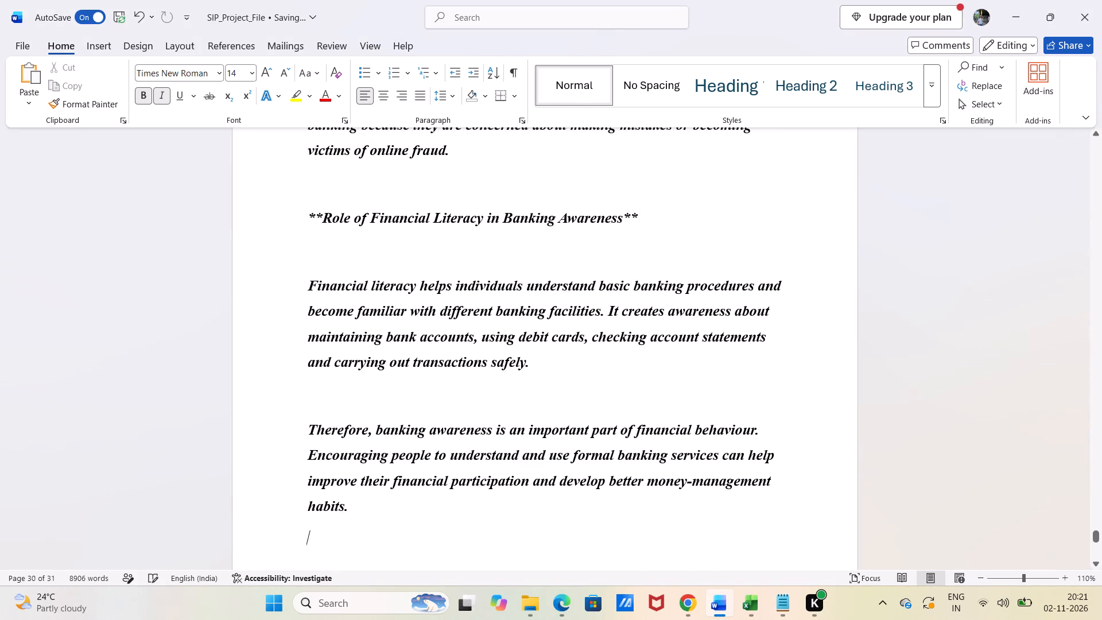
Remove bold and italic from all the pasted text below the 1.3.10 heading and set its font size to 12.
scroll(564, 359, up, 5)
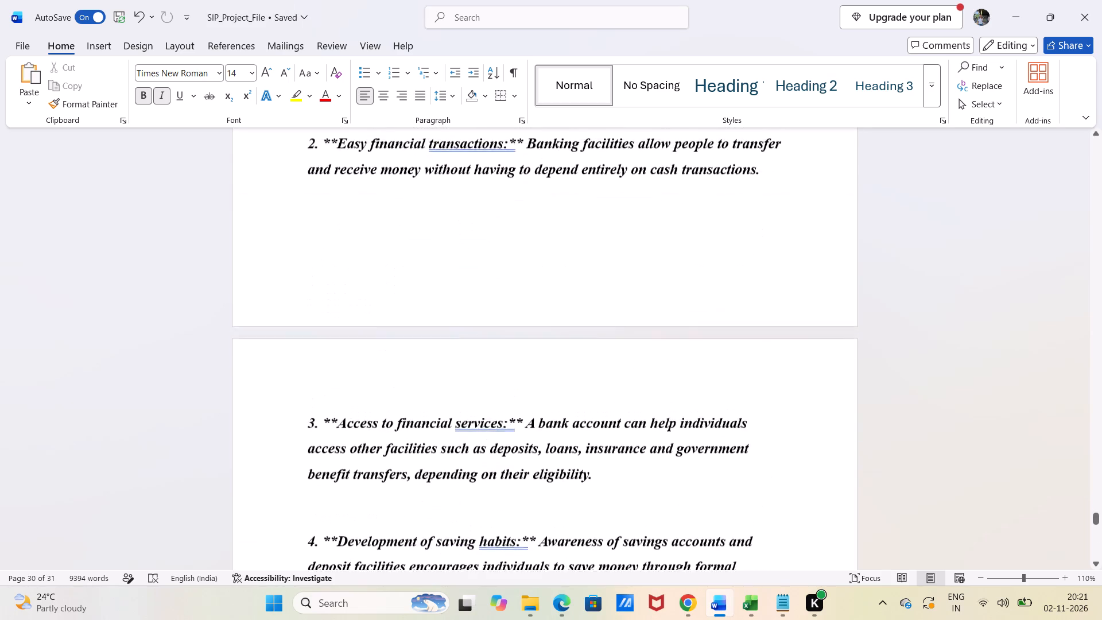
scroll(564, 359, up, 7)
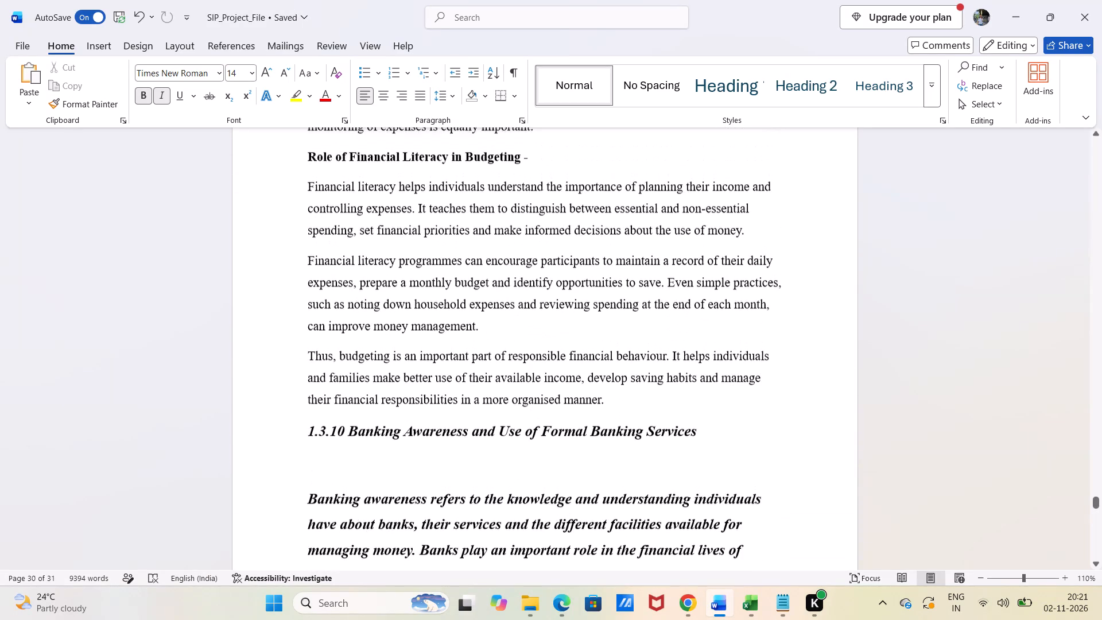
scroll(564, 359, down, 1)
drag(311, 369, 460, 502)
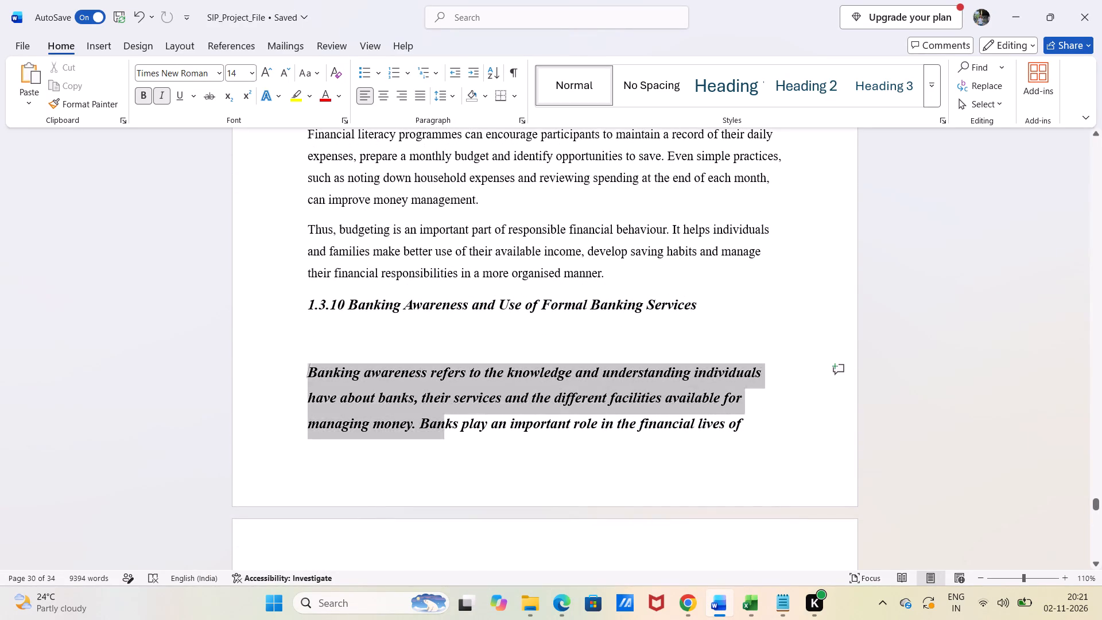
drag(460, 502, 564, 619)
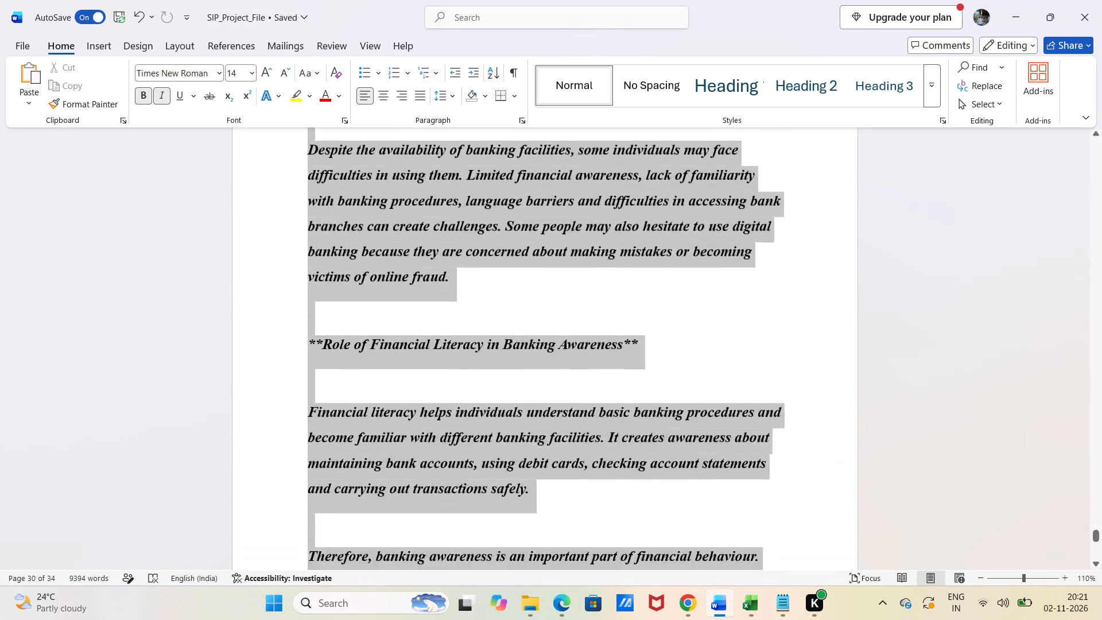
drag(564, 619, 539, 357)
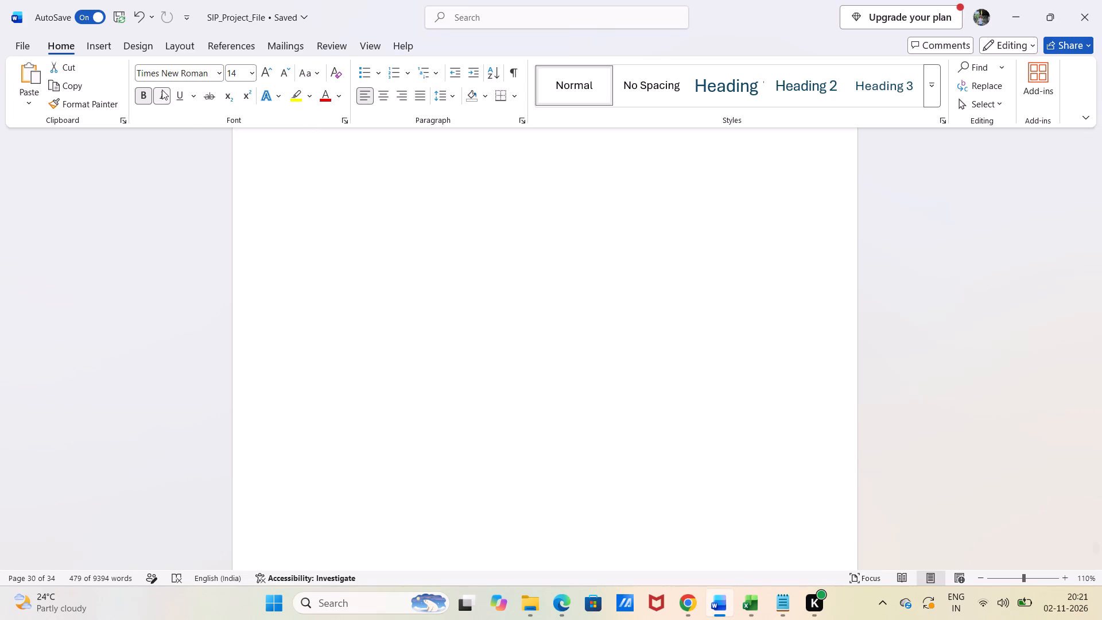
click(161, 92)
click(148, 94)
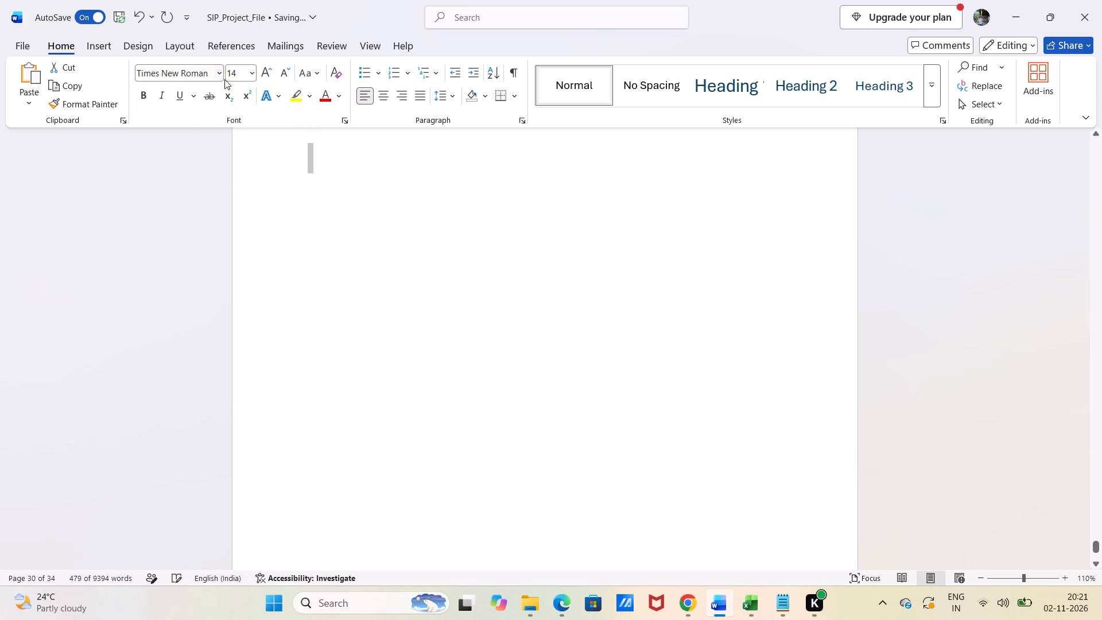
click(231, 69)
text(12)
key(Return)
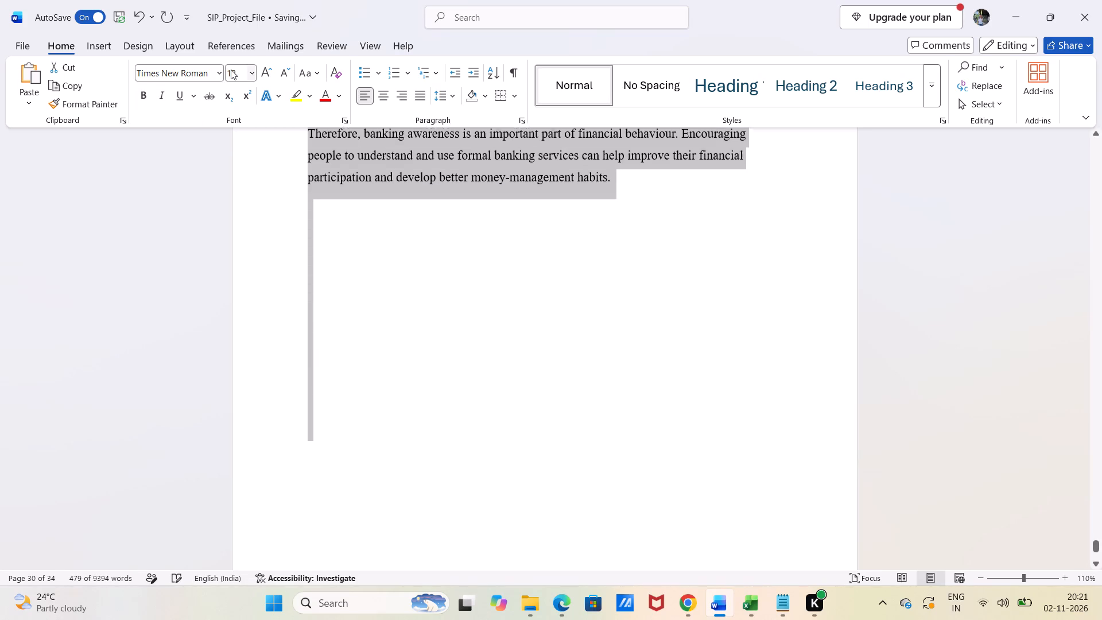
click(279, 244)
scroll(279, 244, up, 3)
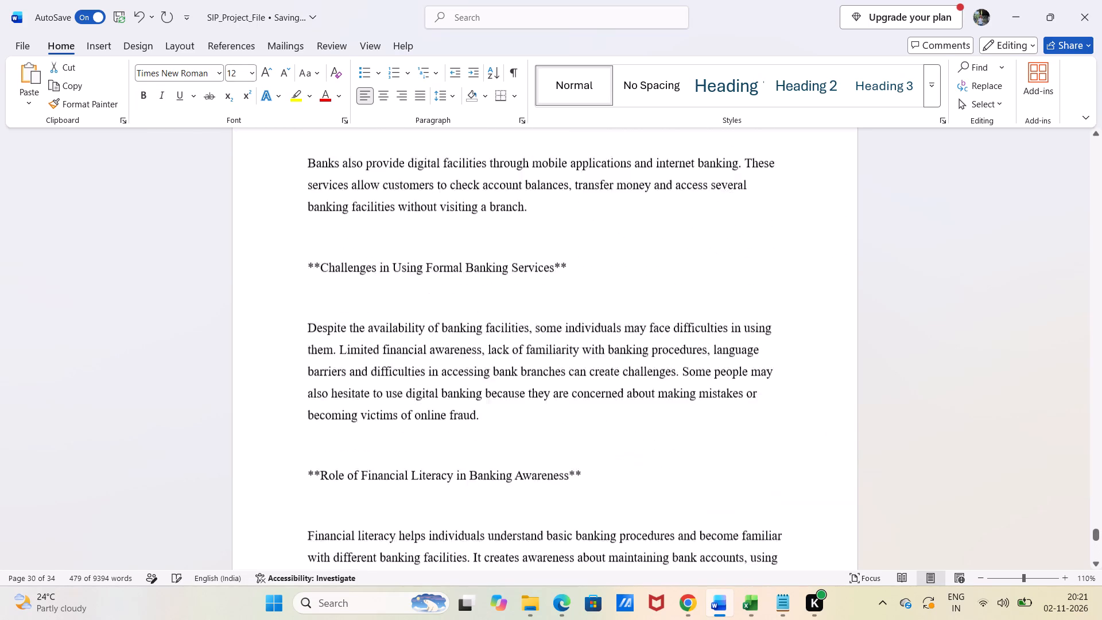
scroll(279, 244, up, 7)
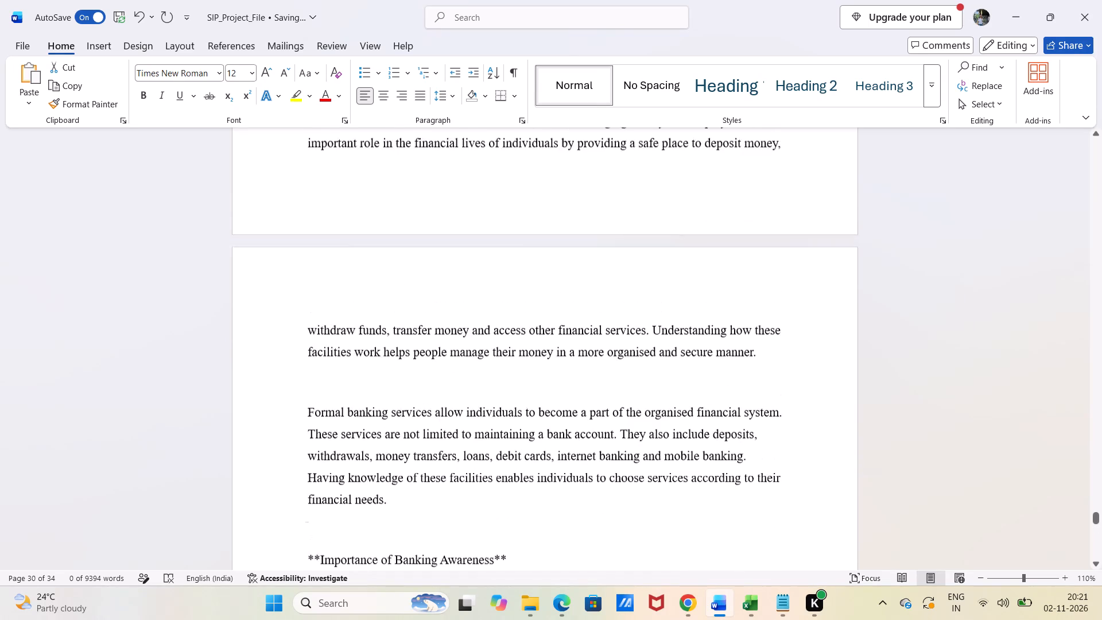
Delete the blank line between the 1.3.10 Banking Awareness heading and its first paragraph.
scroll(279, 244, up, 1)
ctrl+scroll(279, 244, up, 2)
ctrl+scroll(279, 244, down, 3)
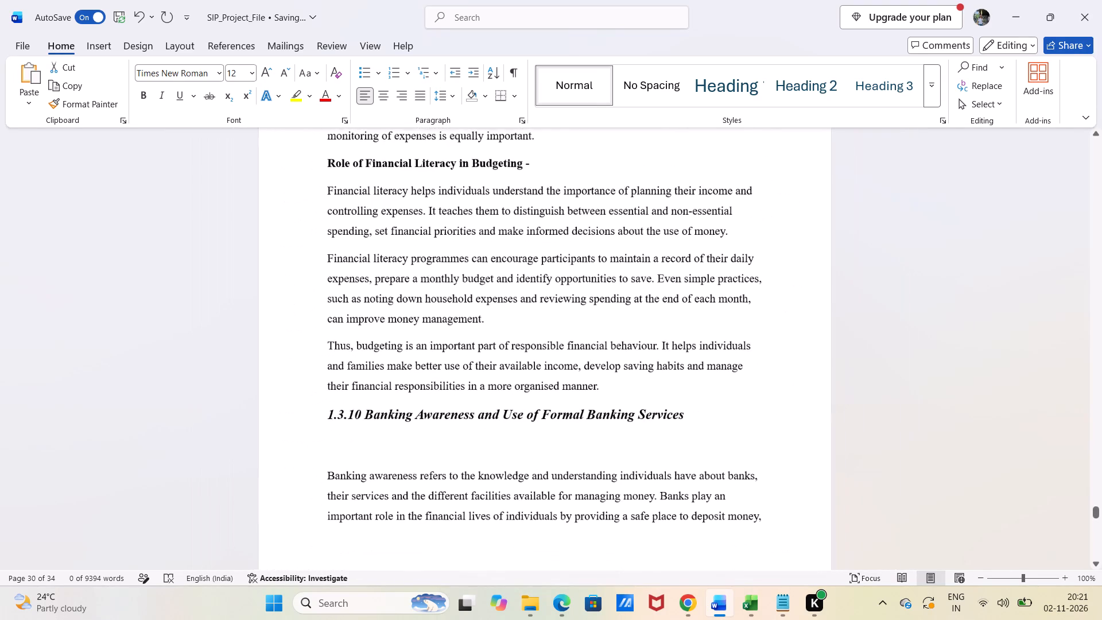
click(279, 244)
click(298, 385)
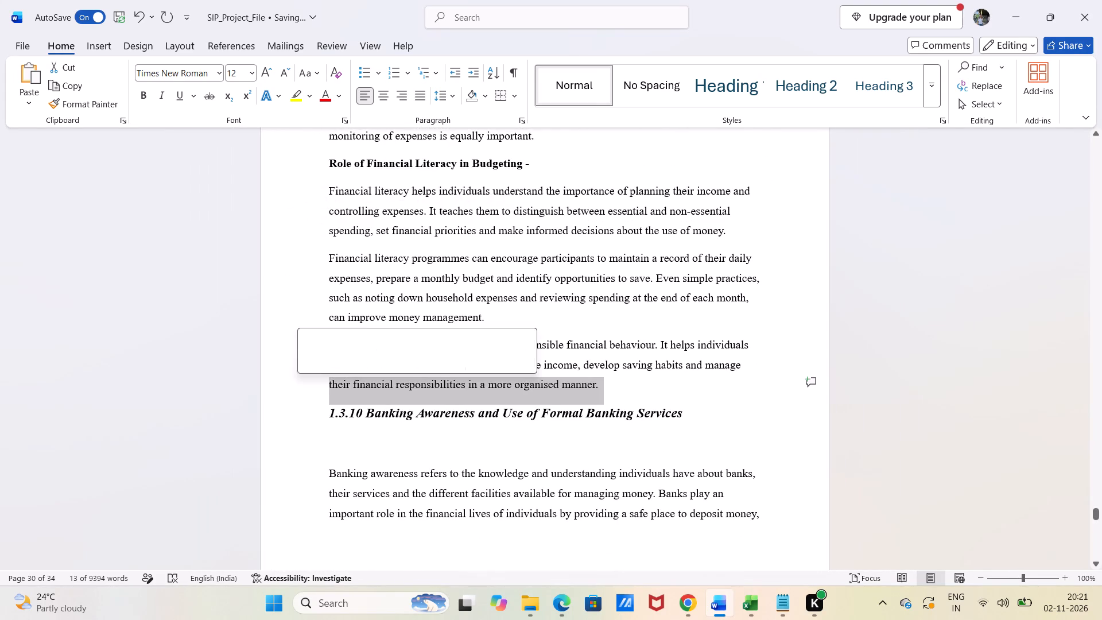
click(352, 448)
key(BackSpace)
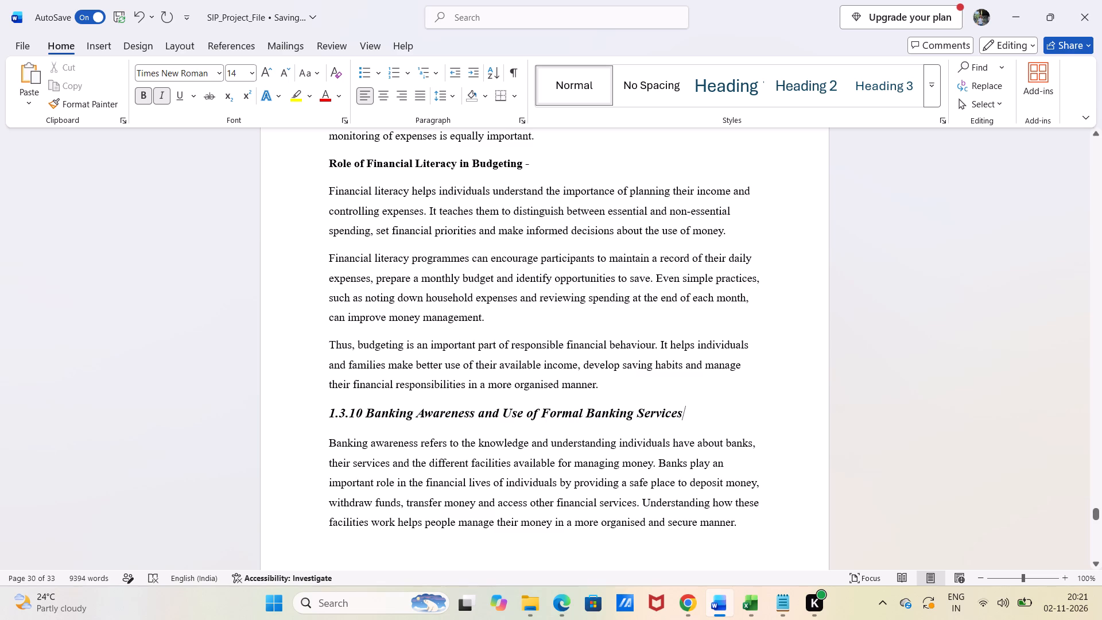
Remove the blank line above the paragraph beginning "Formal banking services", keeping it as a separate paragraph.
ctrl+scroll(377, 396, up, 1)
click(416, 458)
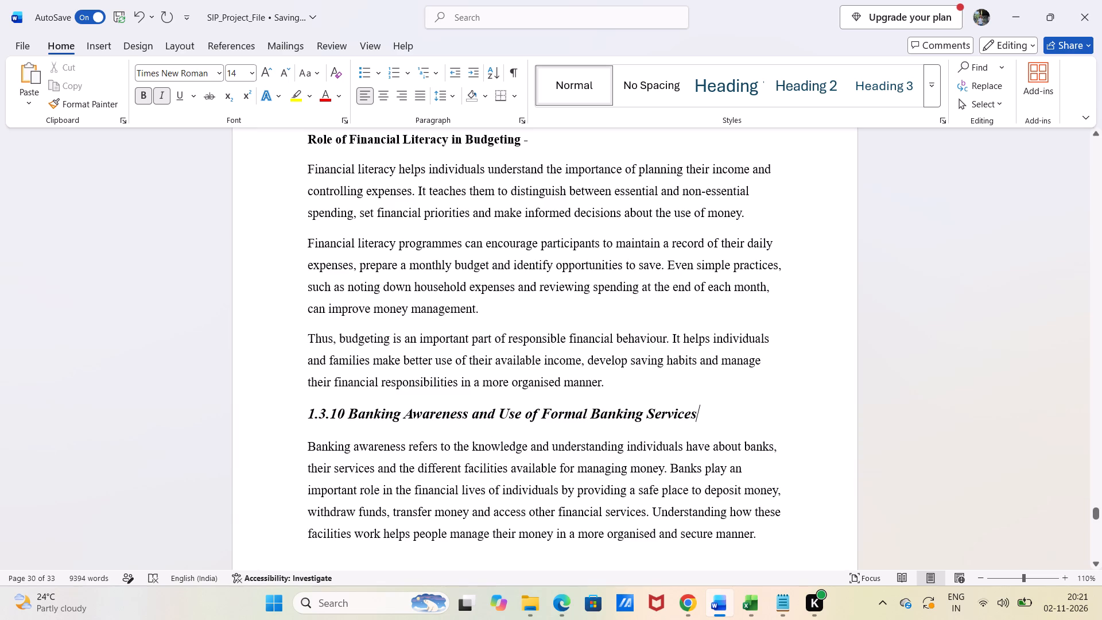
scroll(354, 399, down, 2)
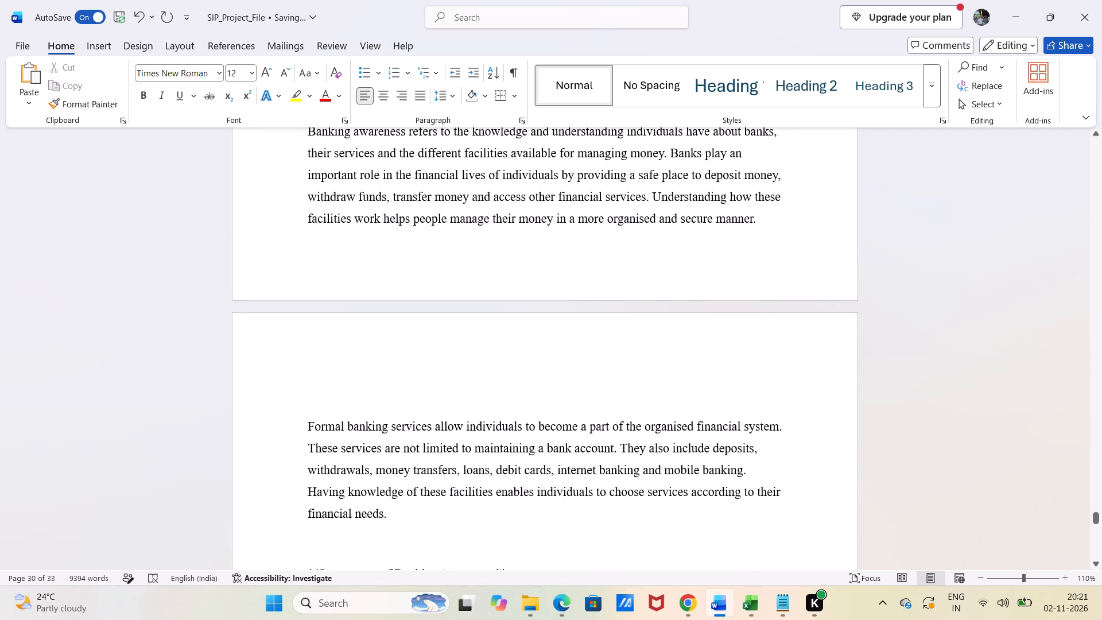
click(305, 425)
key(BackSpace)
key(BackSpace)
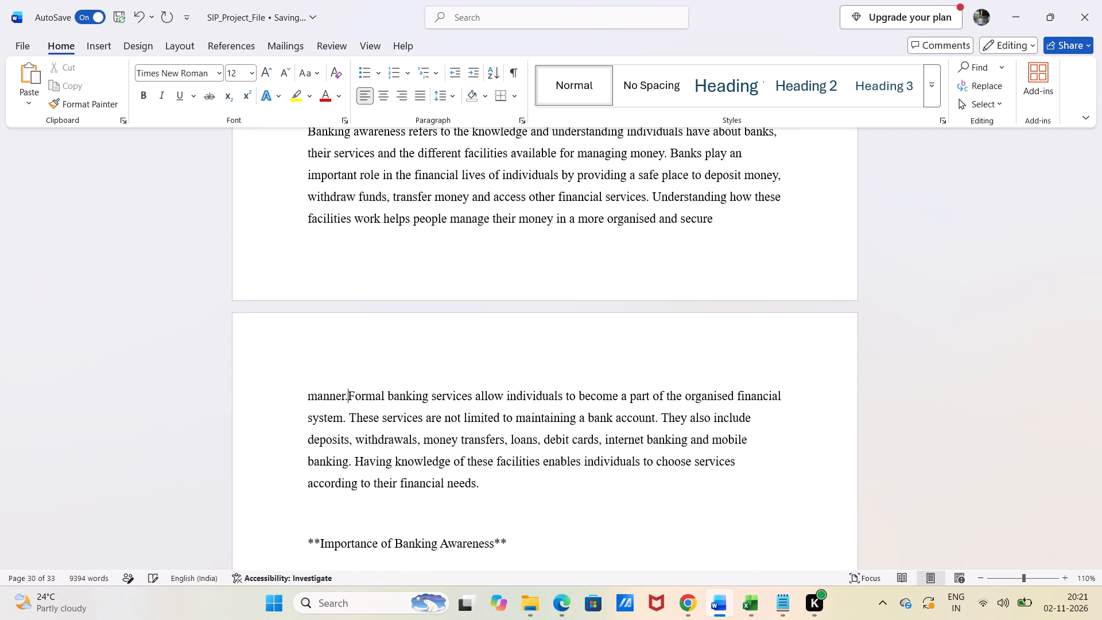
key(Return)
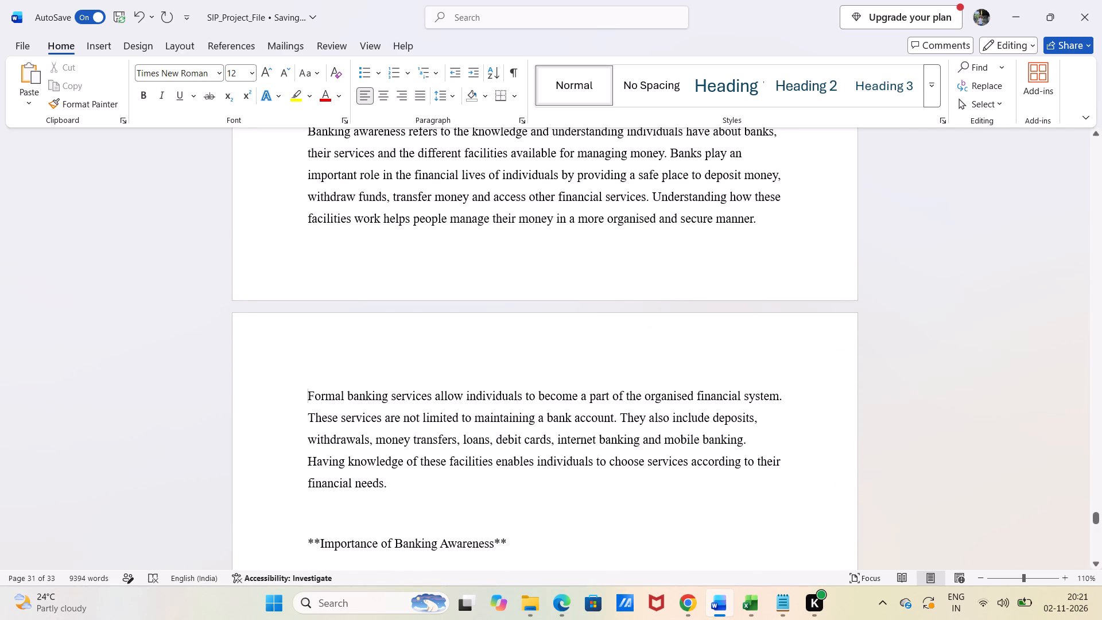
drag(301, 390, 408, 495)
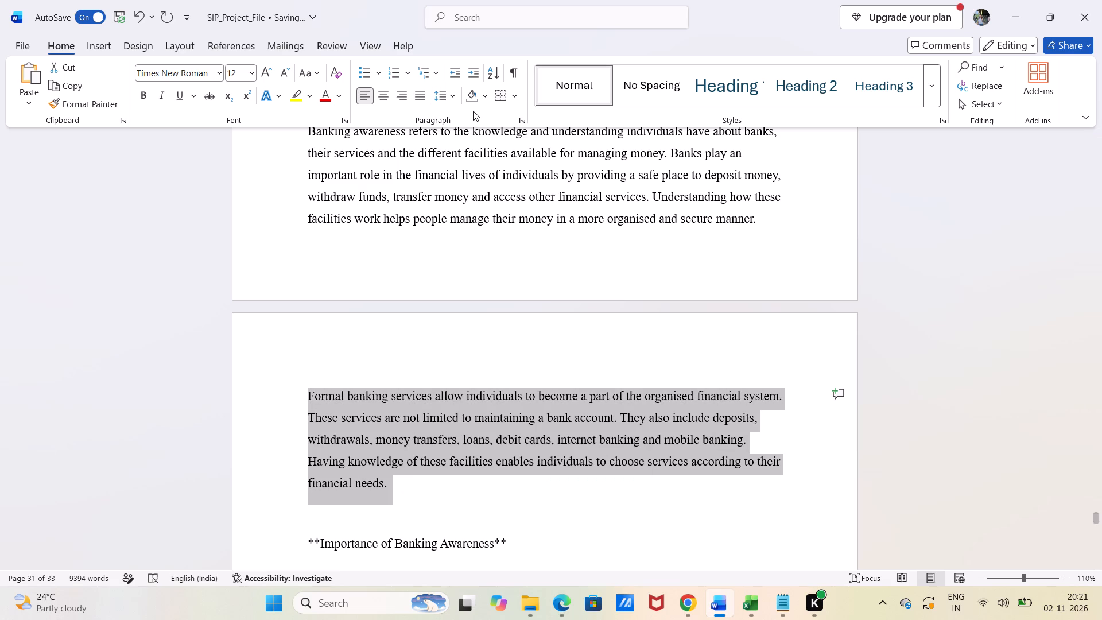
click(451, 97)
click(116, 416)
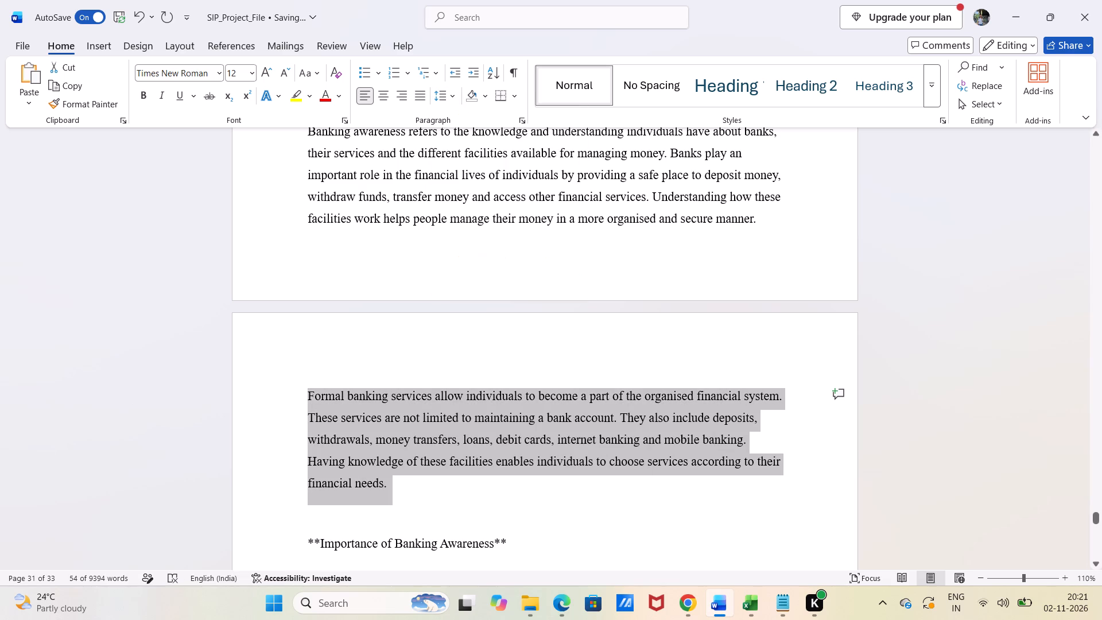
Delete the blank line between the "Formal banking services" paragraph and the "Importance of Banking Awareness" subheading.
click(338, 517)
key(BackSpace)
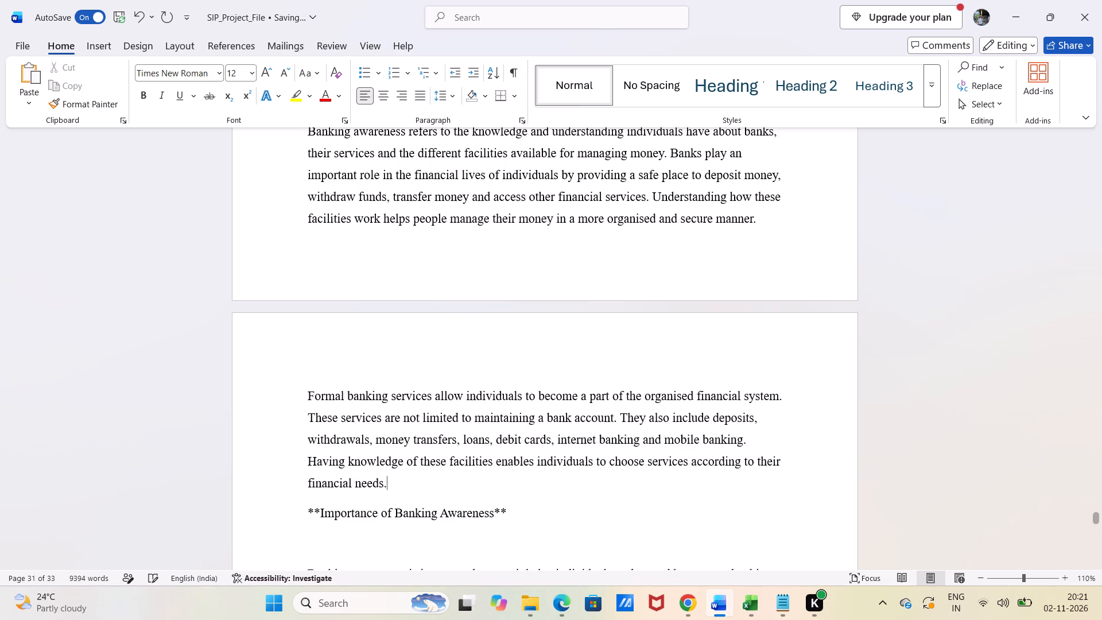
Format "Importance of Banking Awareness -" as a bold subheading without asterisks and delete the blank line below it.
scroll(338, 517, down, 1)
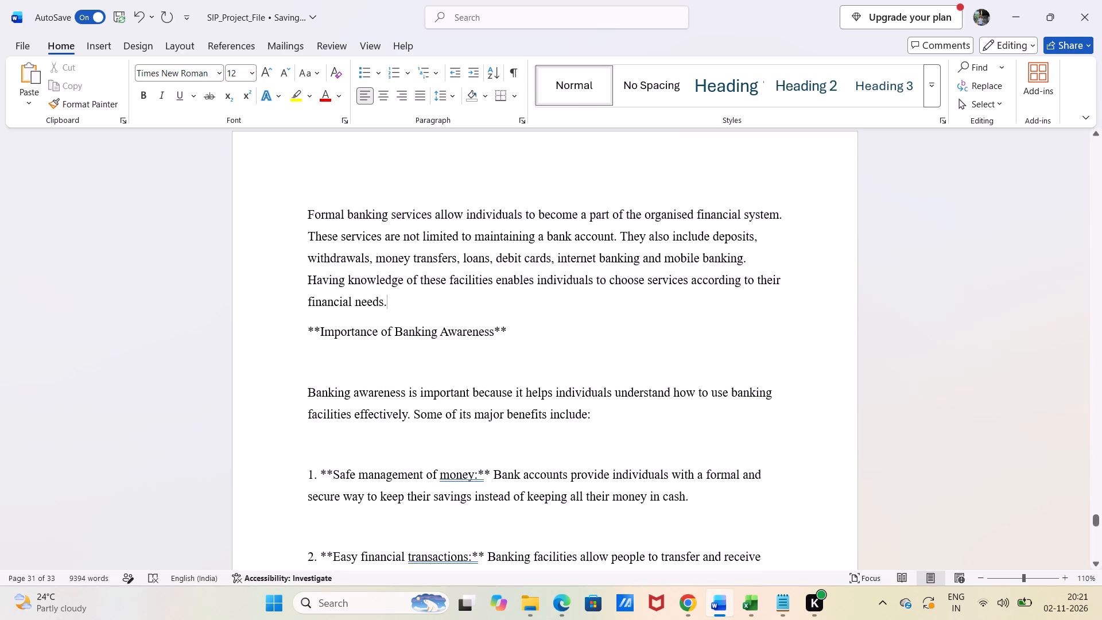
drag(305, 334, 534, 336)
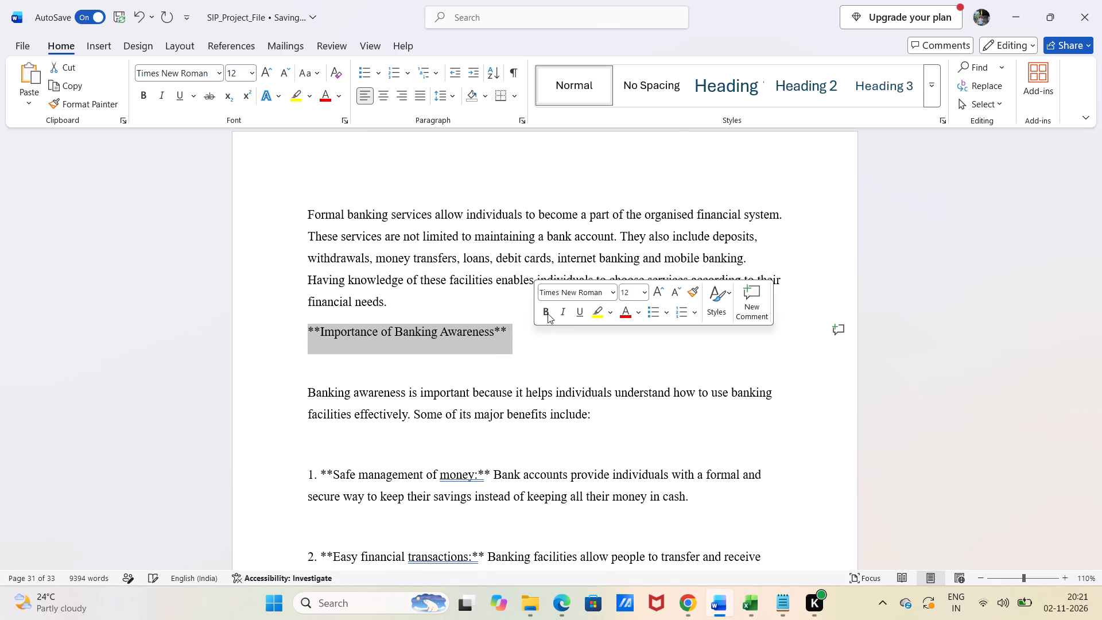
click(548, 313)
click(531, 330)
key(BackSpace)
key(BackSpace)
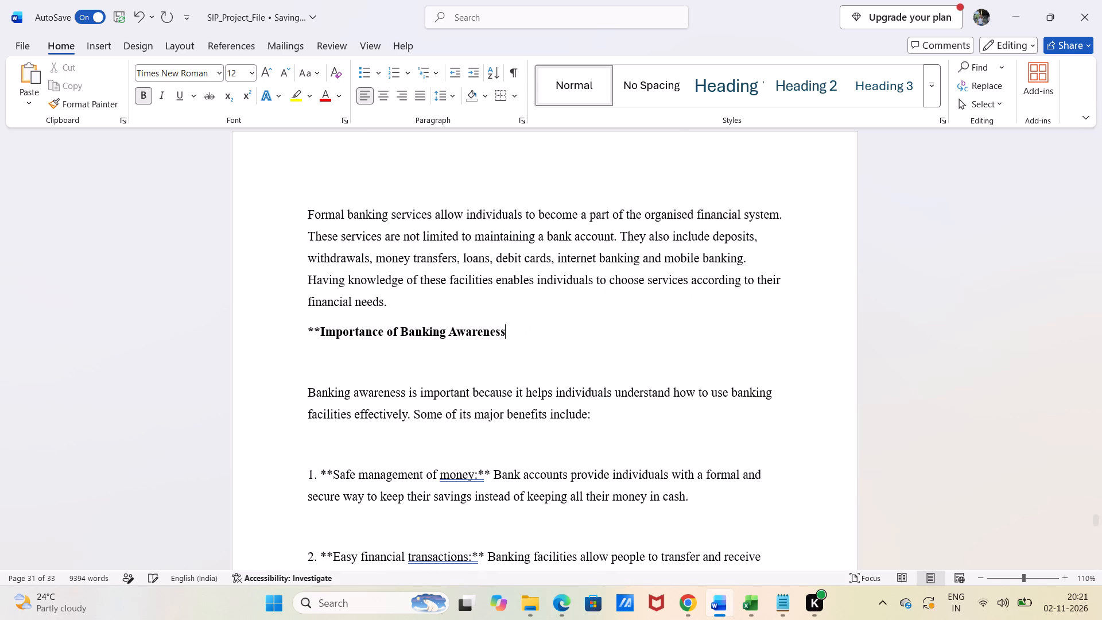
key(space)
text(-)
key(Left)
key(Left)
key(Left)
key(Left)
key(Left)
key(Left)
key(Left)
key(Left)
key(Left)
key(Left)
key(Left)
key(Left)
key(Left)
key(Left)
key(Left)
key(Left)
key(Left)
key(Left)
key(Left)
key(Left)
key(BackSpace)
key(BackSpace)
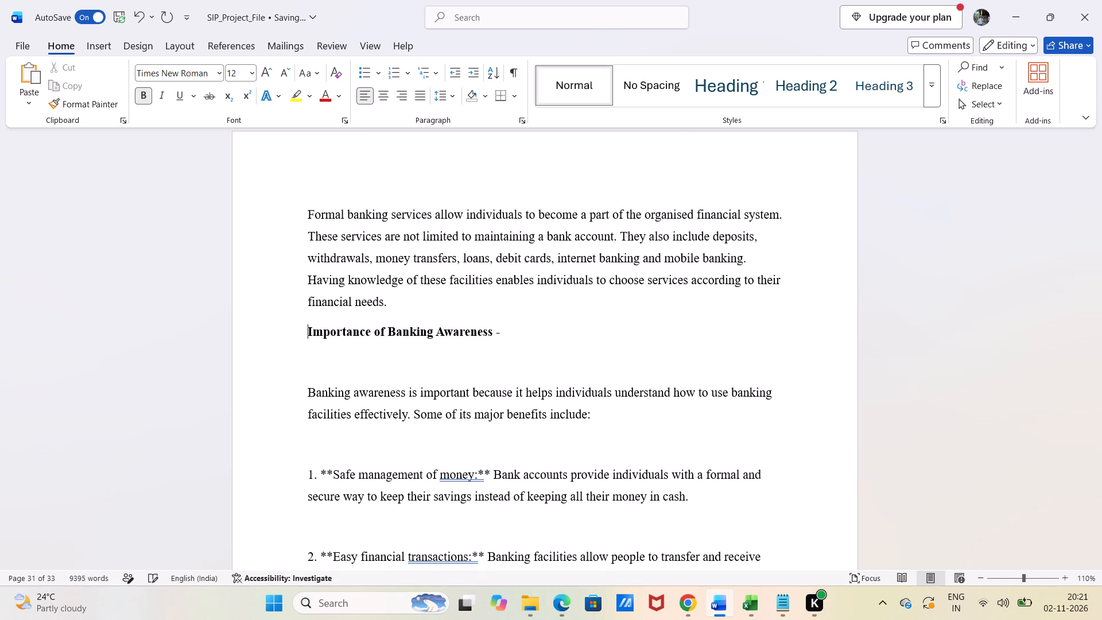
key(Down)
key(BackSpace)
Replace the colon and asterisks after "Safe management of money" in the first benefit with " -".
key(Down)
key(Down)
key(Down)
key(Down)
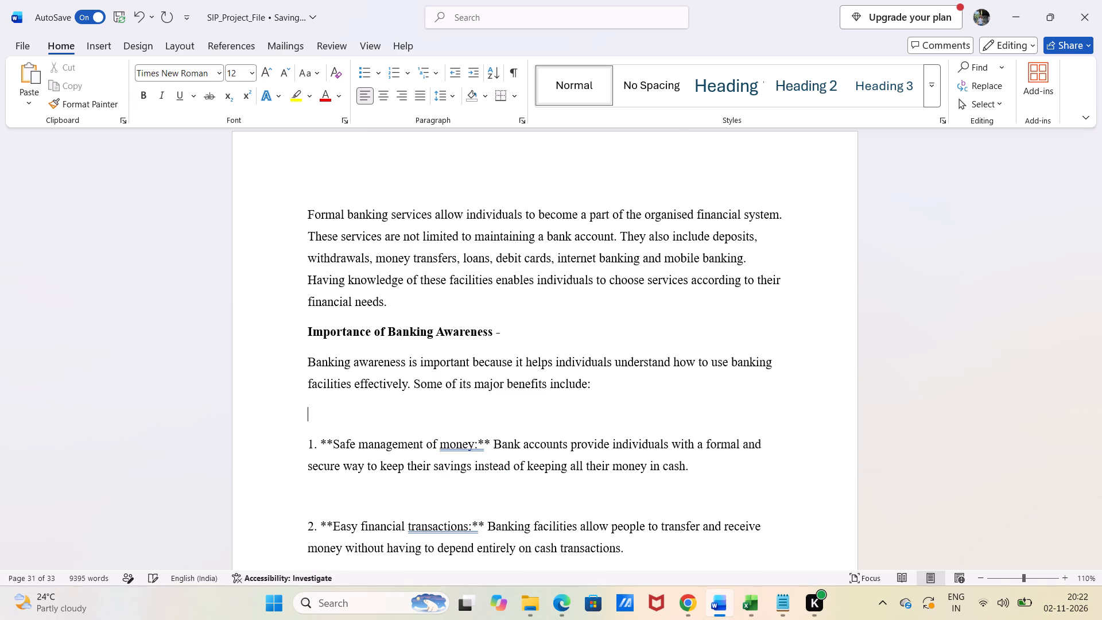
key(Left)
key(BackSpace)
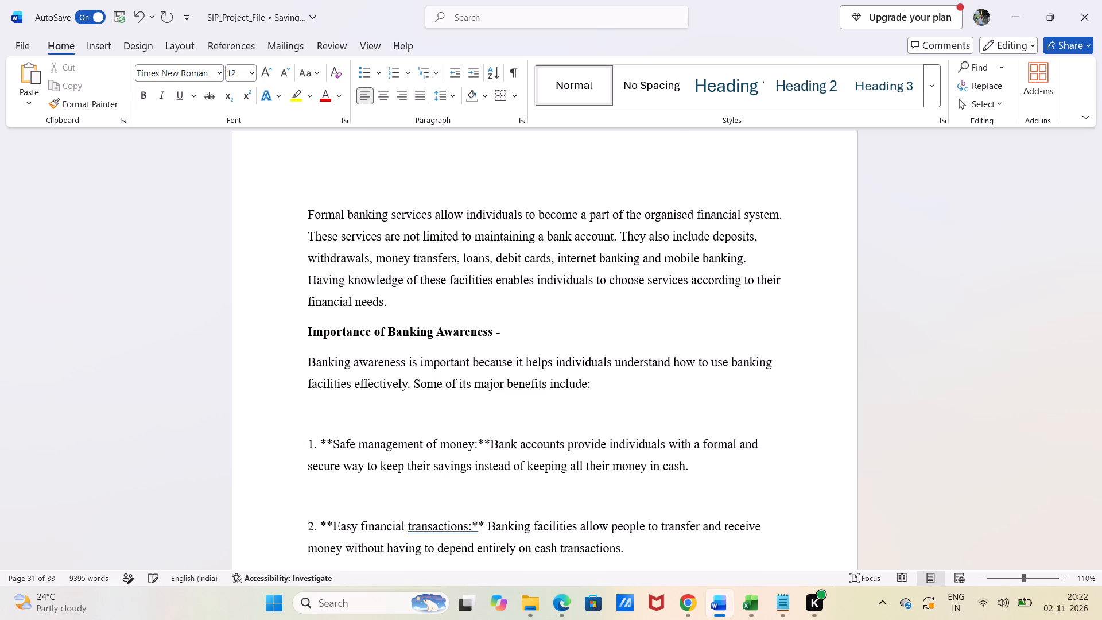
key(BackSpace)
key(BackSpace)
key(BackSpace)
key(space)
text(-)
Make "Safe management of money" item 1 of an automatic numbered list, removing its leading asterisks and the blank line above it.
key(Left)
key(Left)
key(Left)
key(Left)
key(Left)
key(Left)
key(Left)
key(Left)
key(Left)
key(Left)
key(Left)
key(Left)
key(Left)
key(Left)
key(Left)
key(Left)
key(Left)
key(Left)
key(Left)
key(Left)
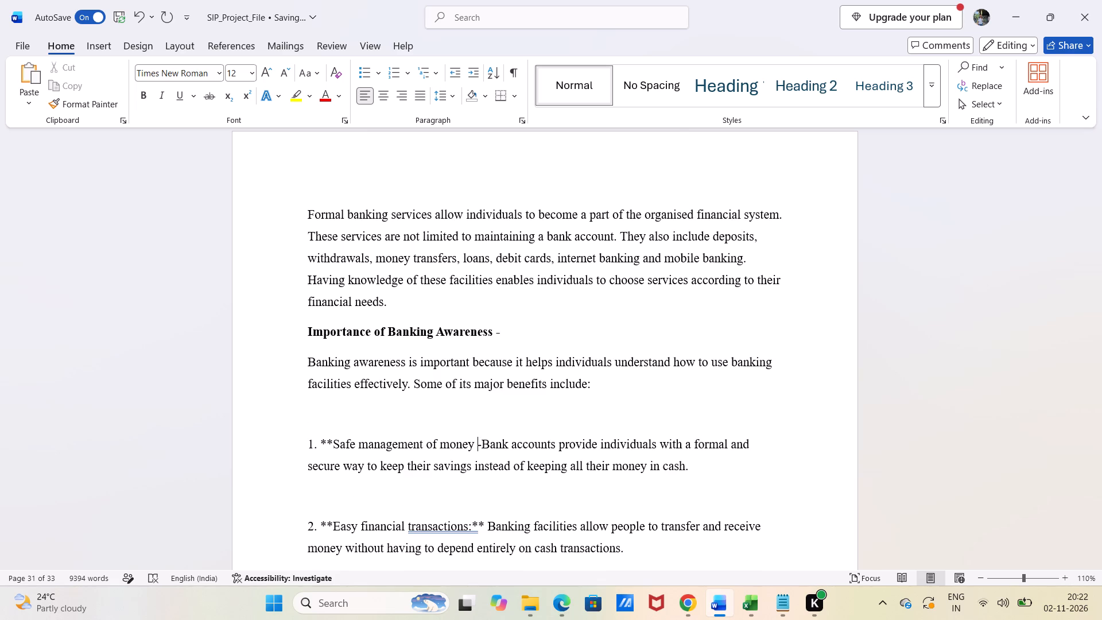
key(BackSpace)
key(BackSpace)
key(BackSpace)
key(BackSpace)
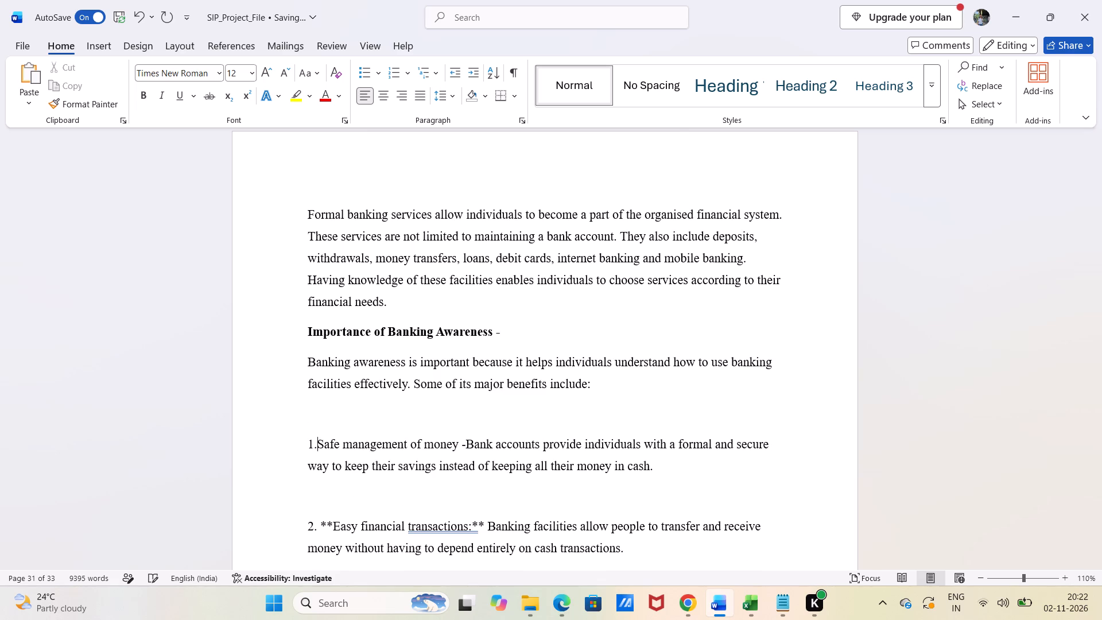
key(BackSpace)
key(BackSpace)
text(1.)
key(space)
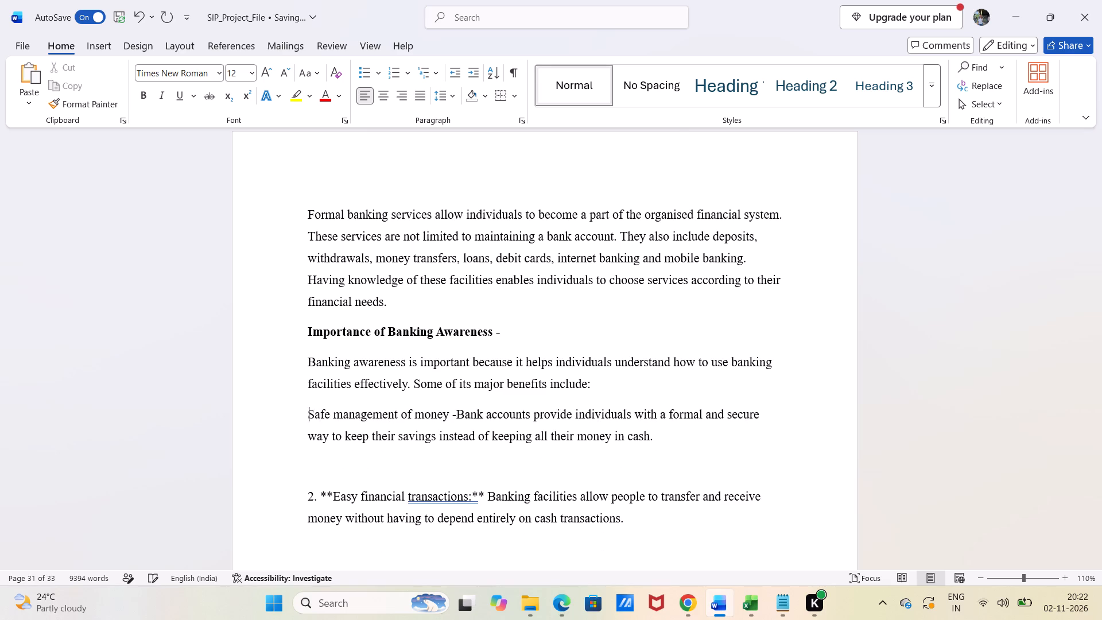
Make "Easy financial transactions" item 2 of the numbered list, removing its typed number, leading asterisks and the blank line above it.
key(Down)
key(Down)
key(BackSpace)
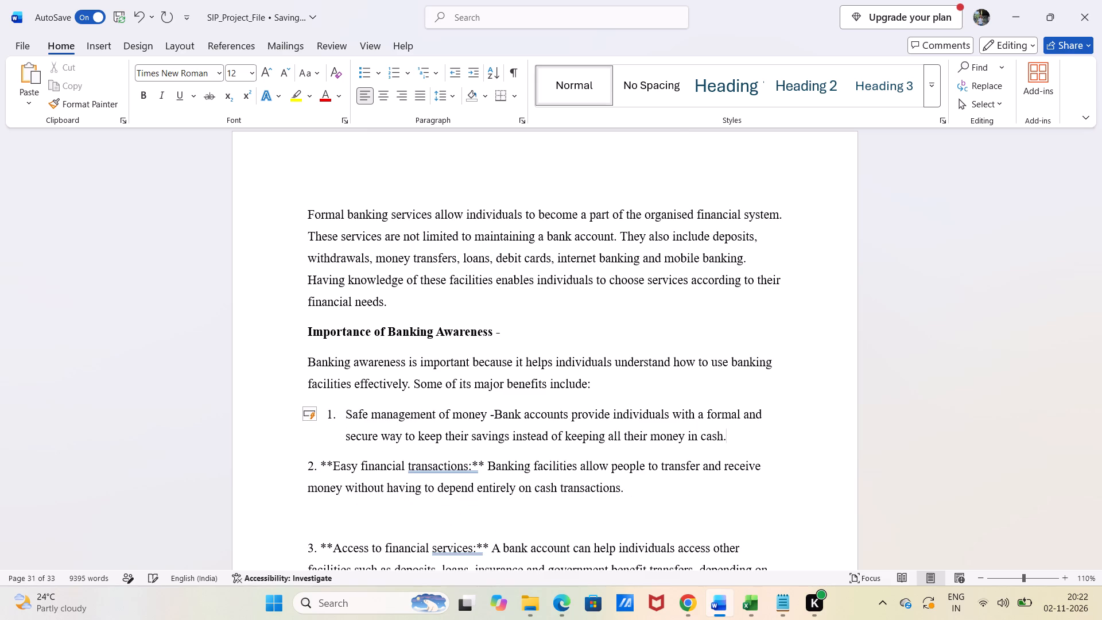
key(Down)
key(Left)
key(Left)
key(Left)
key(Left)
key(Left)
key(Left)
key(Left)
key(Left)
key(Left)
key(Left)
key(Left)
key(Left)
key(Left)
key(Left)
key(Left)
key(Left)
key(Left)
key(Left)
key(Left)
key(Left)
key(Left)
key(Left)
key(Right)
key(BackSpace)
key(BackSpace)
key(BackSpace)
key(BackSpace)
key(BackSpace)
key(BackSpace)
key(Return)
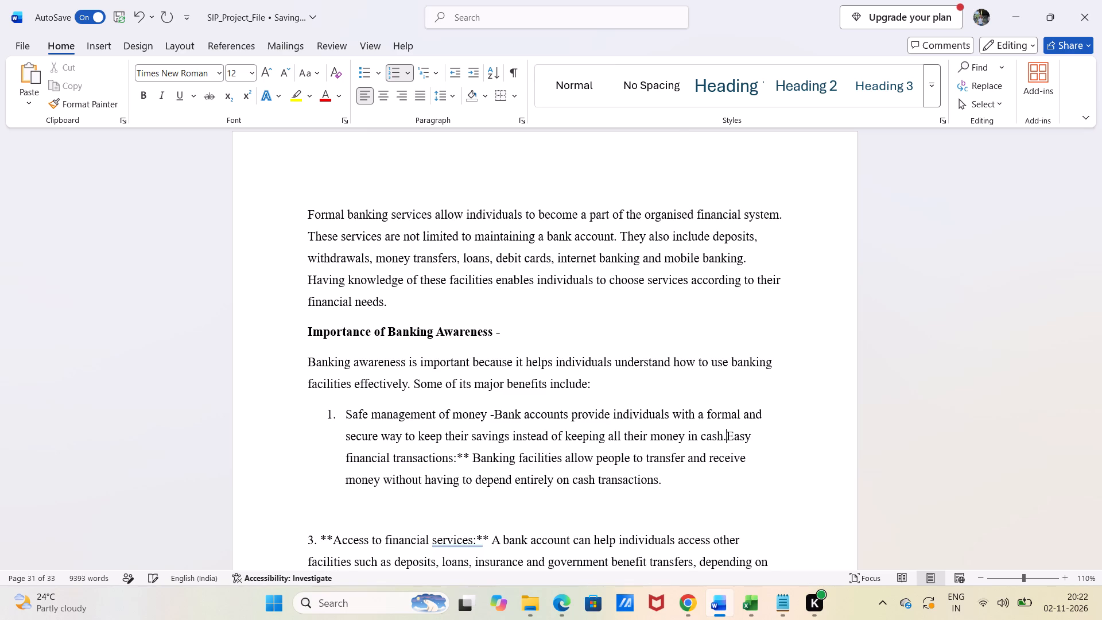
Replace the colon and asterisks after "Easy financial transactions" in item 2 with " -".
key(Right)
key(Right)
key(Right)
key(Right)
key(Right)
key(Right)
key(Right)
key(Right)
key(Right)
key(Right)
key(Right)
key(Right)
key(Right)
key(Right)
key(Right)
key(Right)
key(Right)
key(Right)
key(Right)
key(Right)
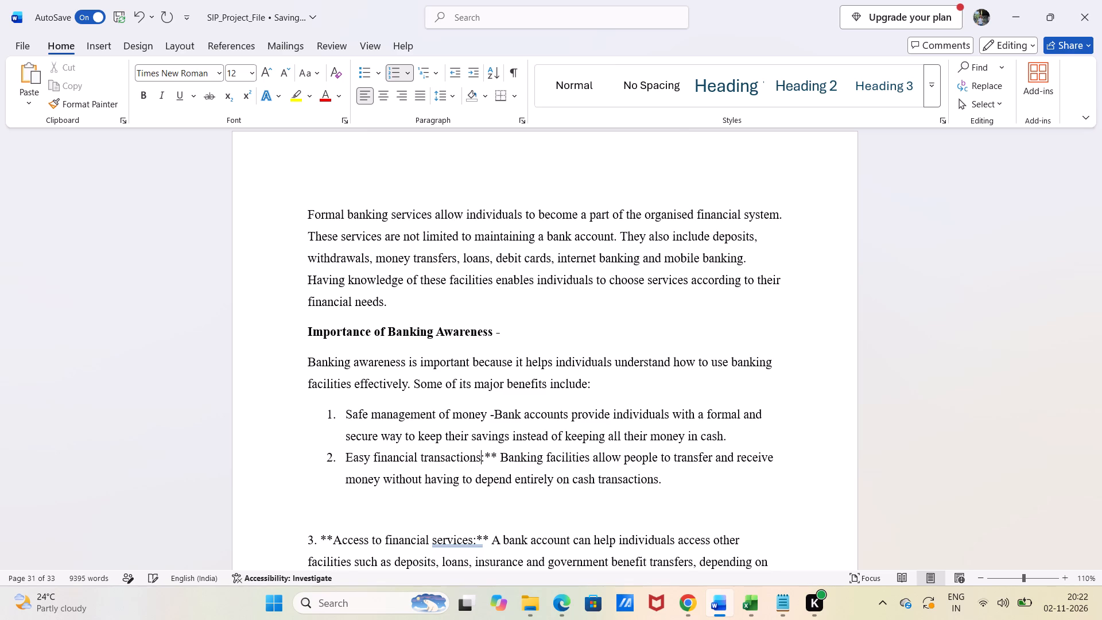
key(Right)
key(BackSpace)
key(BackSpace)
key(BackSpace)
key(space)
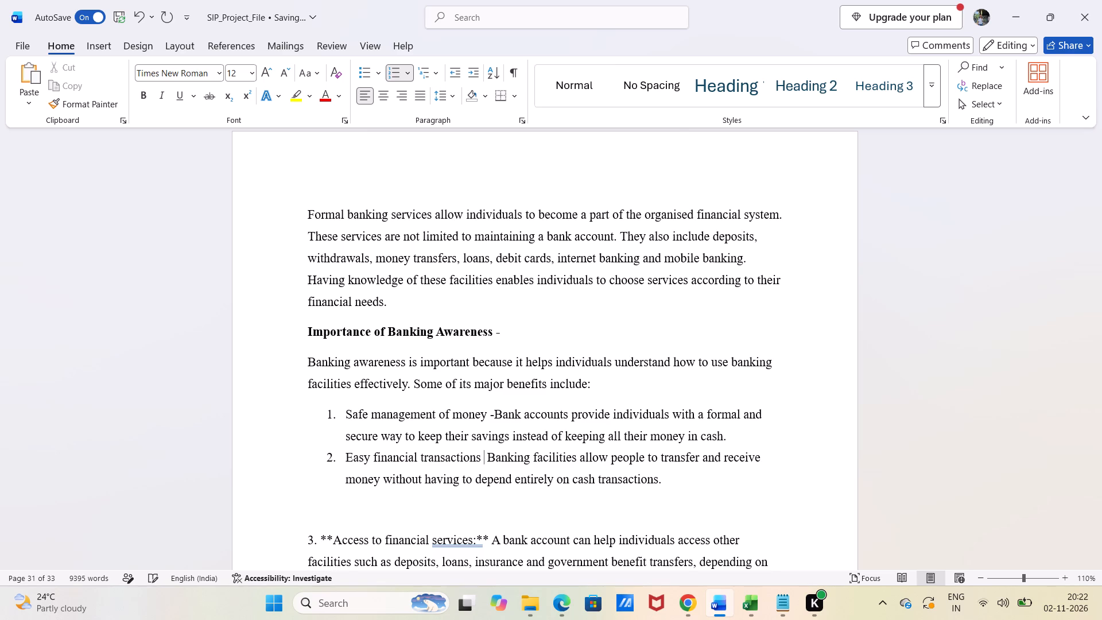
text(-)
Make "Access to financial services" item 3 of the numbered list, removing its typed number, leading asterisks and the blank line above it.
key(Down)
key(Down)
key(Down)
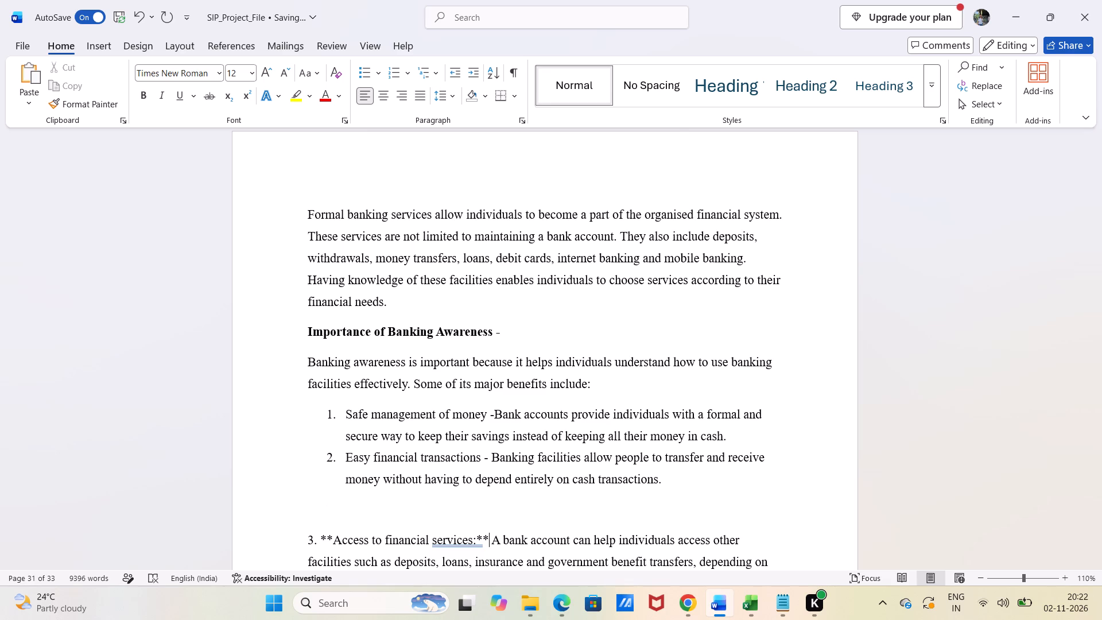
key(Left)
key(Left)
key(Left)
key(Left)
key(Left)
key(Left)
key(Left)
key(Left)
key(Left)
key(Left)
key(Left)
key(Left)
key(Left)
key(Left)
key(Left)
key(Left)
key(Left)
key(Left)
key(Left)
key(Left)
key(Left)
key(Left)
key(Left)
key(Right)
key(BackSpace)
key(BackSpace)
key(BackSpace)
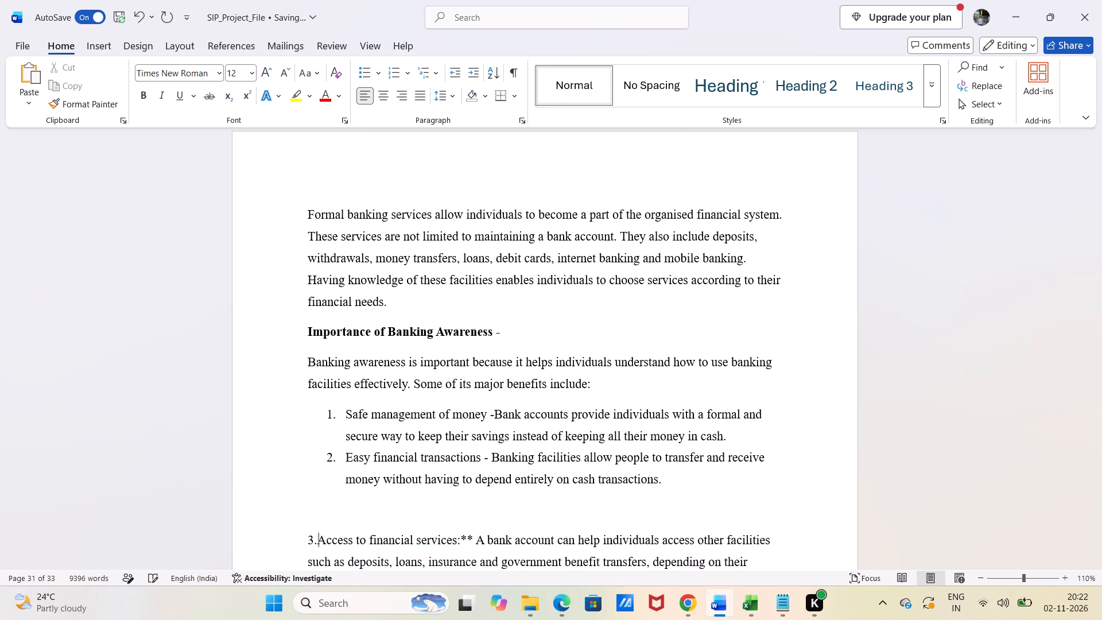
key(BackSpace)
key(BackSpace)
key(BackSpace)
key(BackSpace)
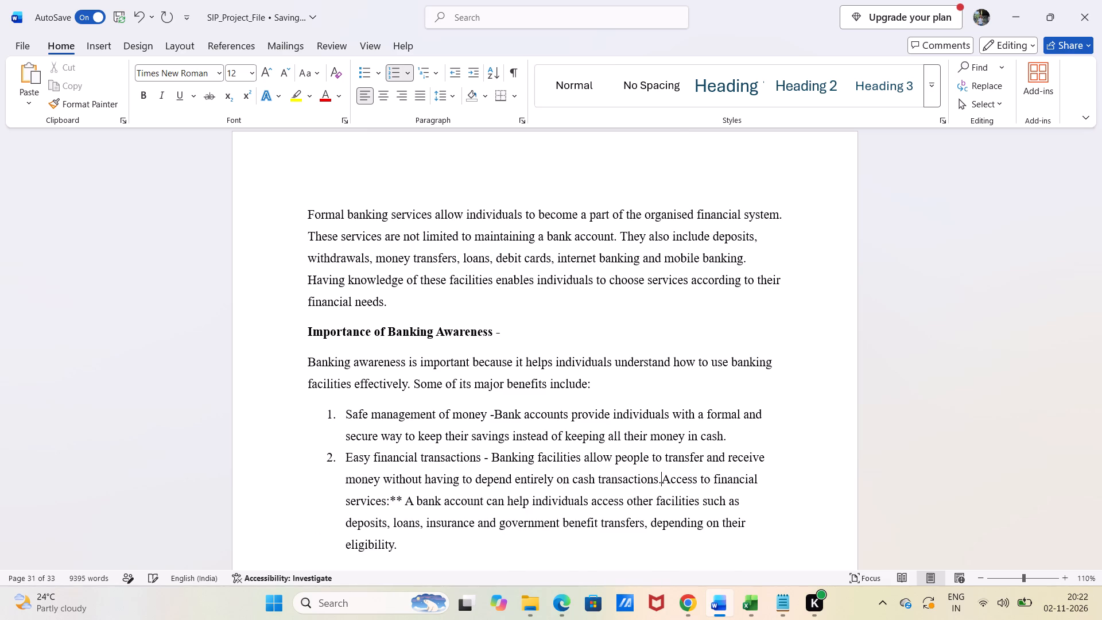
key(Return)
Replace the colon and asterisks after "Access to financial services" in item 3 with " -".
key(Right)
key(Right)
key(Right)
key(Right)
key(Right)
key(Right)
key(Right)
key(Right)
key(Right)
key(Right)
key(Right)
key(Right)
key(Right)
key(Right)
key(Right)
key(Right)
key(Right)
key(Right)
key(Right)
key(Right)
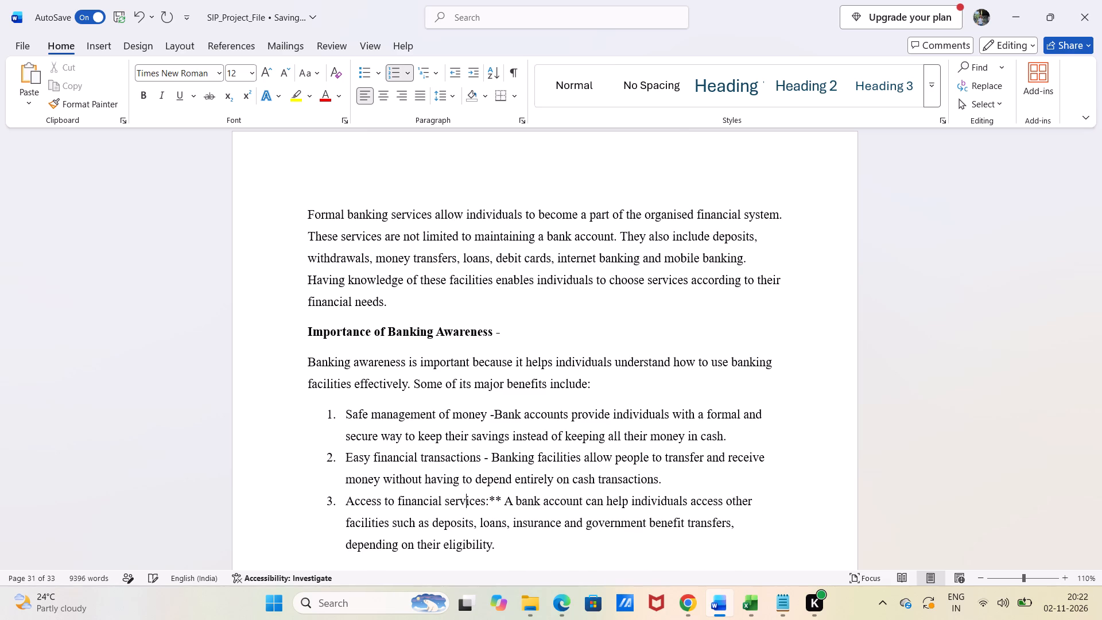
key(Right)
key(BackSpace)
key(BackSpace)
key(BackSpace)
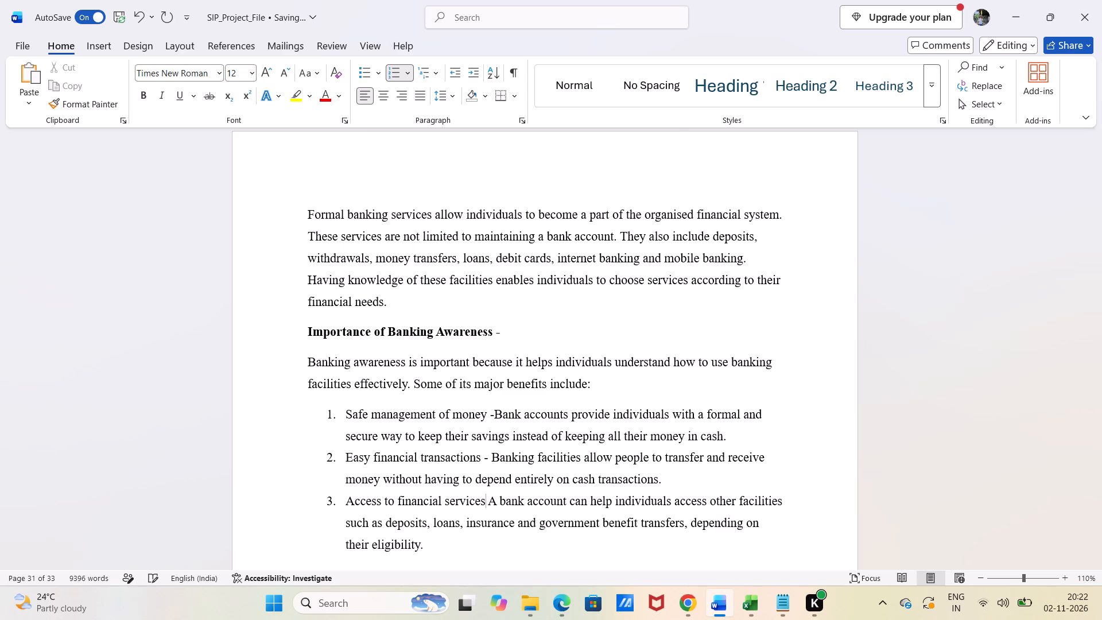
key(space)
text(-)
Make "Development of saving habits" item 4 of the numbered list, removing its typed number, leading asterisks and the blank line above it.
scroll(524, 330, down, 1)
click(329, 444)
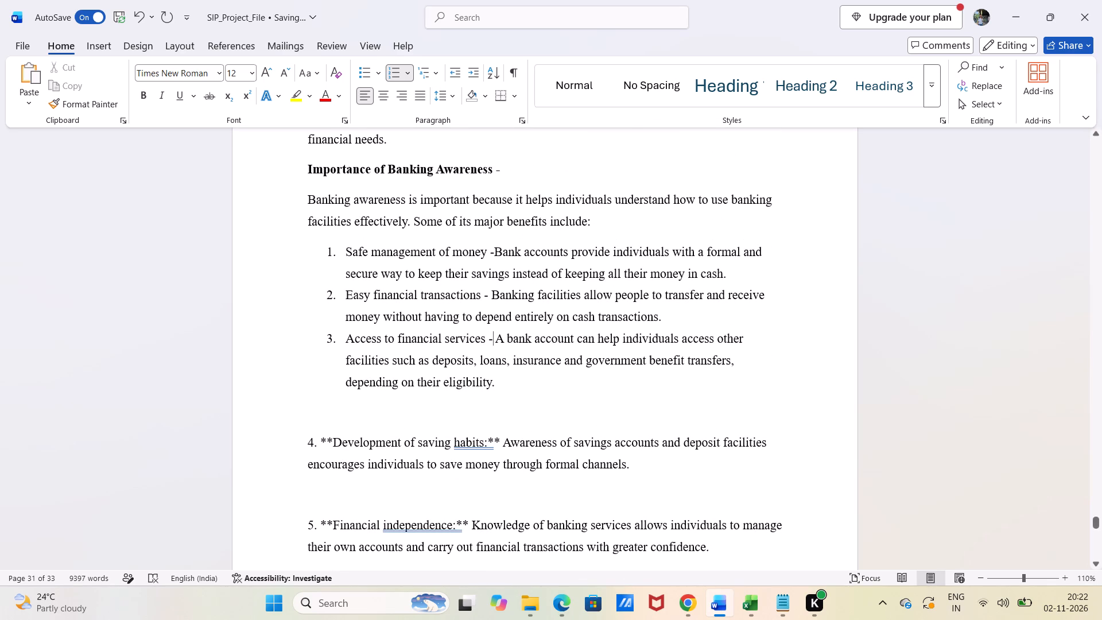
key(Right)
key(BackSpace)
key(BackSpace)
key(BackSpace)
key(BackSpace)
key(BackSpace)
key(BackSpace)
key(BackSpace)
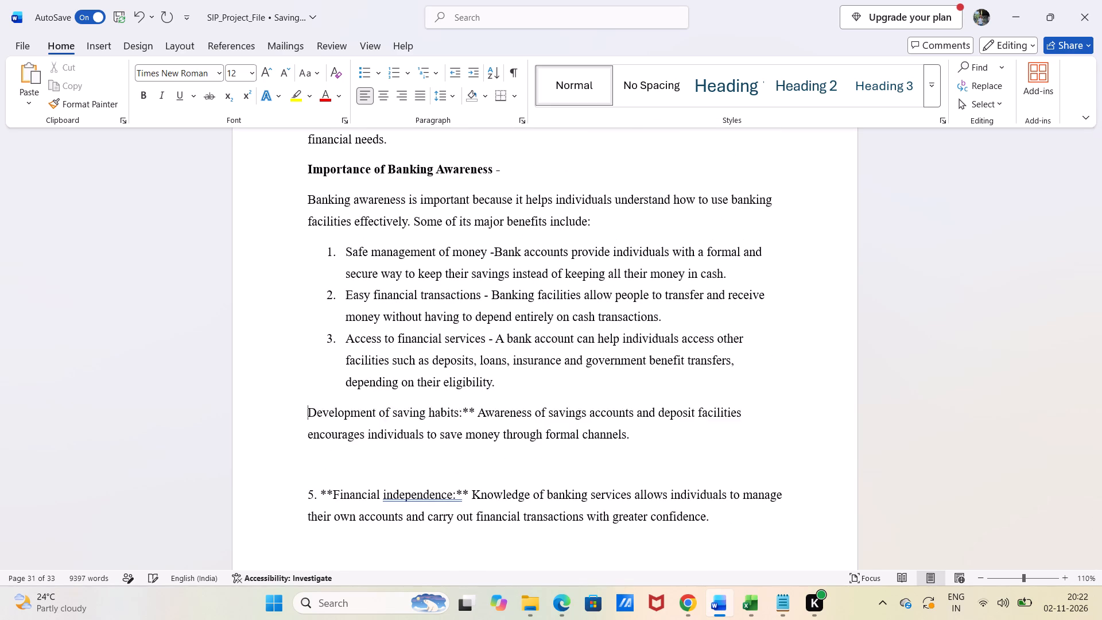
key(Return)
Replace the colon and asterisks after "Development of saving habits" in item 4 with " -".
key(Right)
key(Right)
key(Right)
key(Right)
key(Right)
key(Right)
key(Right)
key(Right)
key(Right)
key(Right)
key(Right)
key(Right)
key(Right)
key(Right)
key(Right)
key(Right)
key(Right)
key(Right)
key(Right)
key(Right)
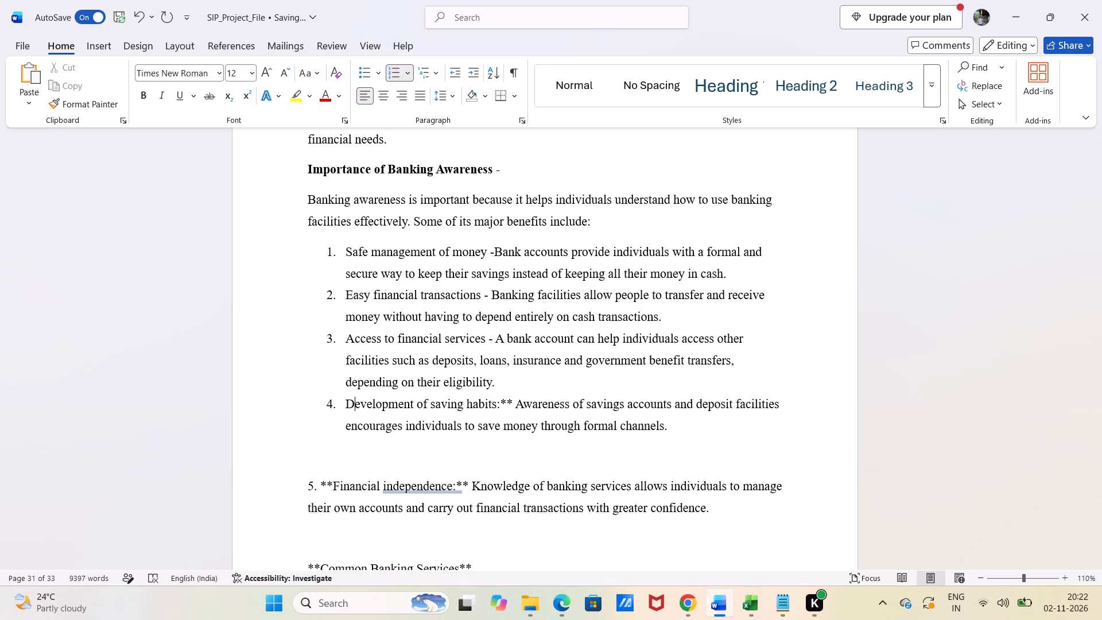
key(Right)
key(Right)
key(Right)
key(BackSpace)
key(BackSpace)
key(BackSpace)
key(space)
text(-)
Make "Financial independence" item 5 of the numbered list, removing its typed number, leading asterisks and the blank line above it.
key(Down)
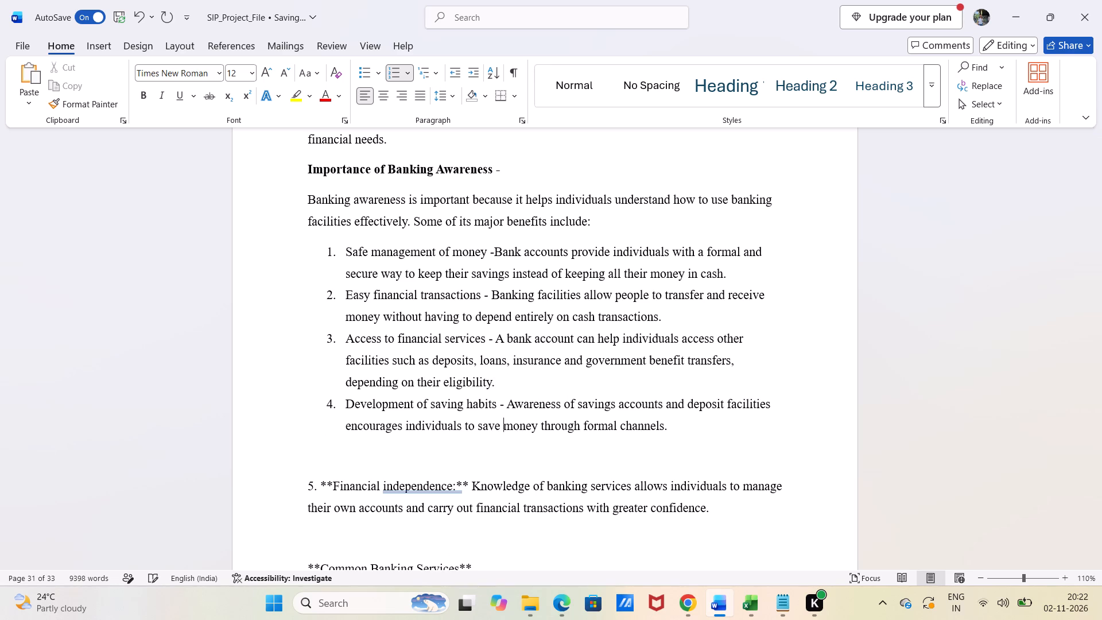
key(Down)
key(Down)
key(Left)
key(Left)
key(Left)
key(Left)
key(Left)
key(Left)
key(Left)
key(Left)
key(Left)
key(Left)
key(Left)
key(Left)
key(Left)
key(Left)
key(Left)
key(Left)
key(Left)
key(Left)
key(Left)
key(Left)
key(Left)
key(Left)
key(Left)
key(BackSpace)
key(BackSpace)
key(BackSpace)
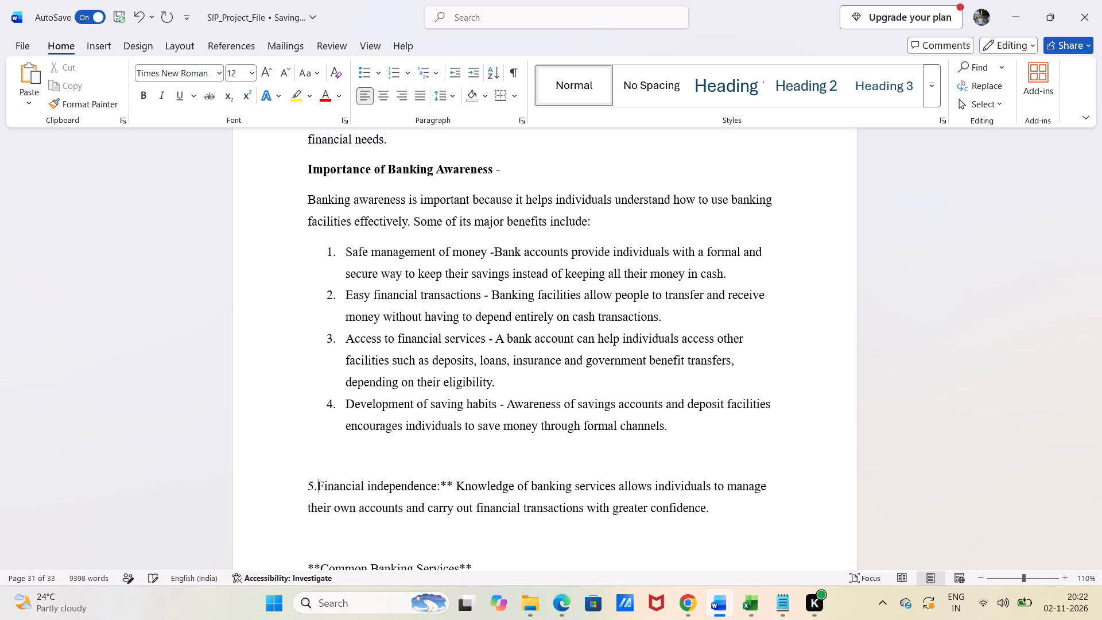
key(BackSpace)
key(BackSpace)
key(BackSpace)
key(BackSpace)
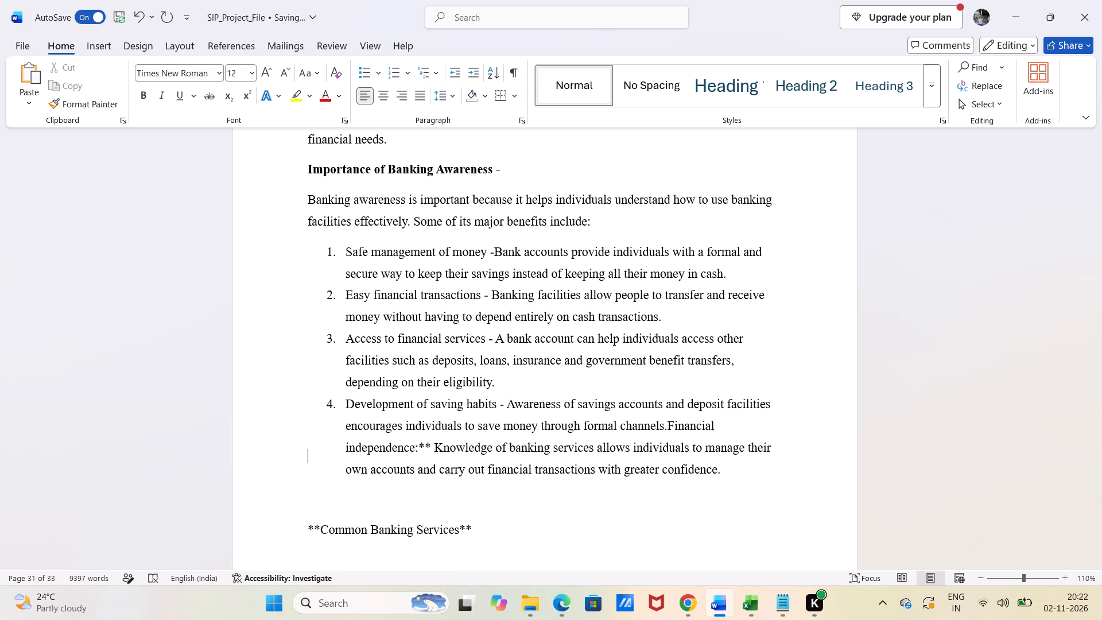
key(Return)
Replace the colon and asterisks after "Financial independence" in item 5 with " -".
key(Right)
key(Right)
key(Right)
key(Right)
key(Right)
key(Right)
key(Right)
key(Right)
key(Right)
key(Right)
key(Right)
key(Right)
key(Right)
key(Right)
key(Right)
key(Right)
key(Right)
key(Right)
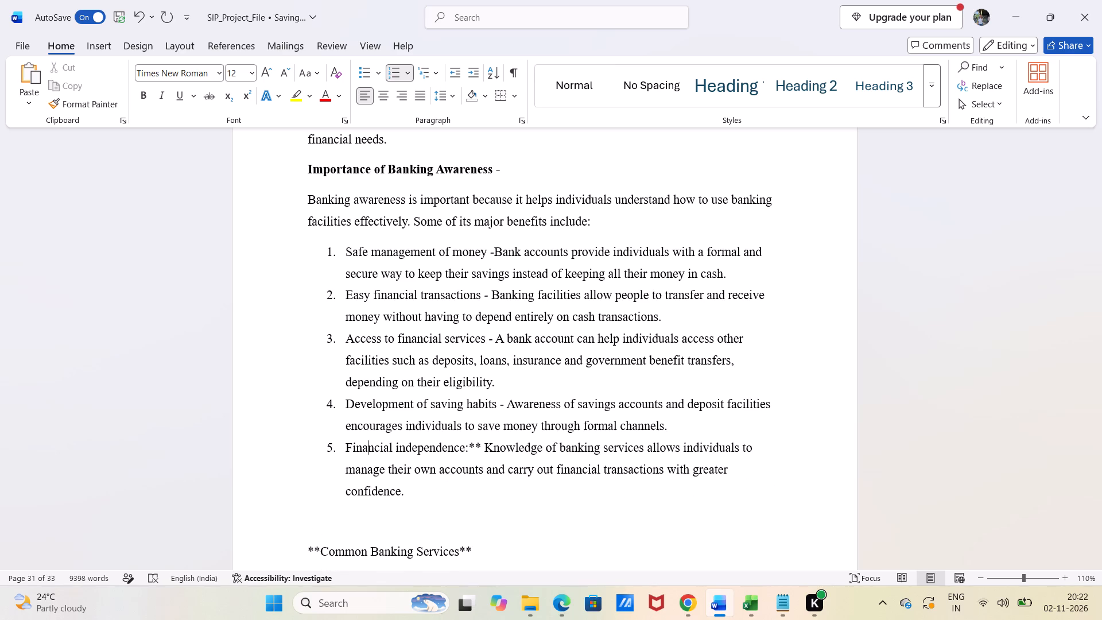
key(Right)
key(Right)
key(Right)
key(Right)
key(Right)
key(Right)
key(Right)
key(backslash)
key(BackSpace)
key(BackSpace)
key(BackSpace)
key(BackSpace)
key(BackSpace)
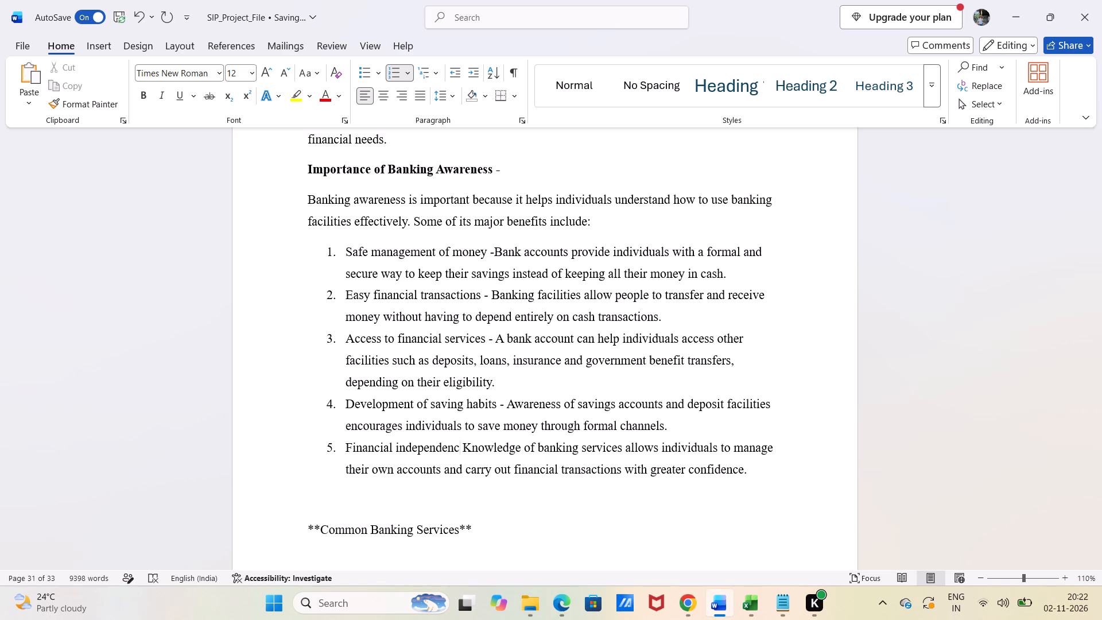
text(e)
key(space)
key(minus)
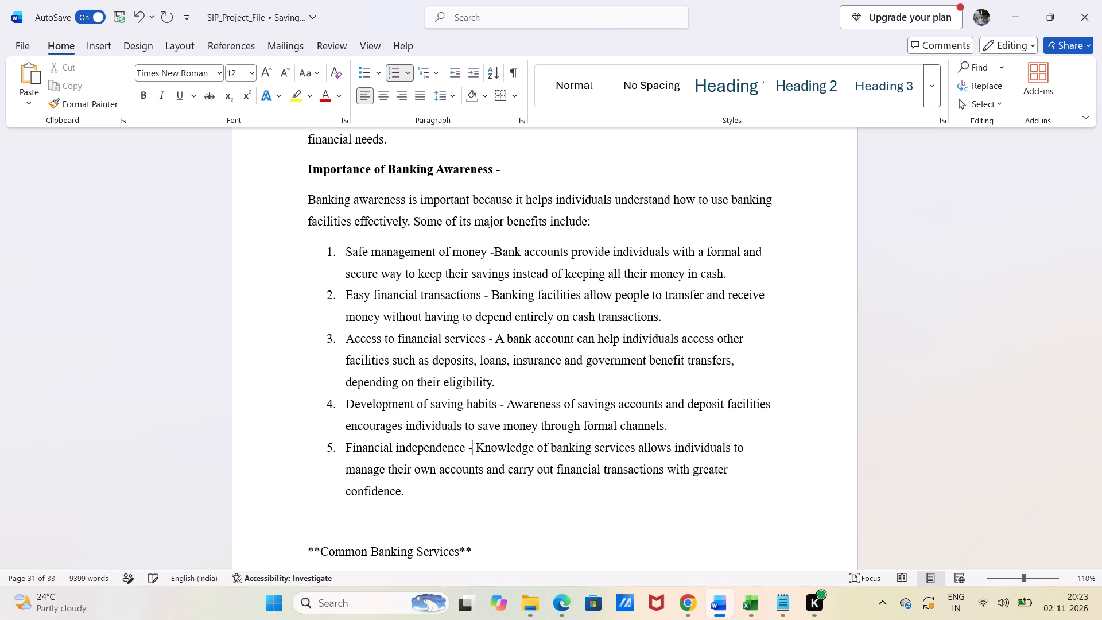
Make "Common Banking Services" a bold heading ending in " -", removing its asterisks and the blank line above it.
scroll(311, 530, down, 1)
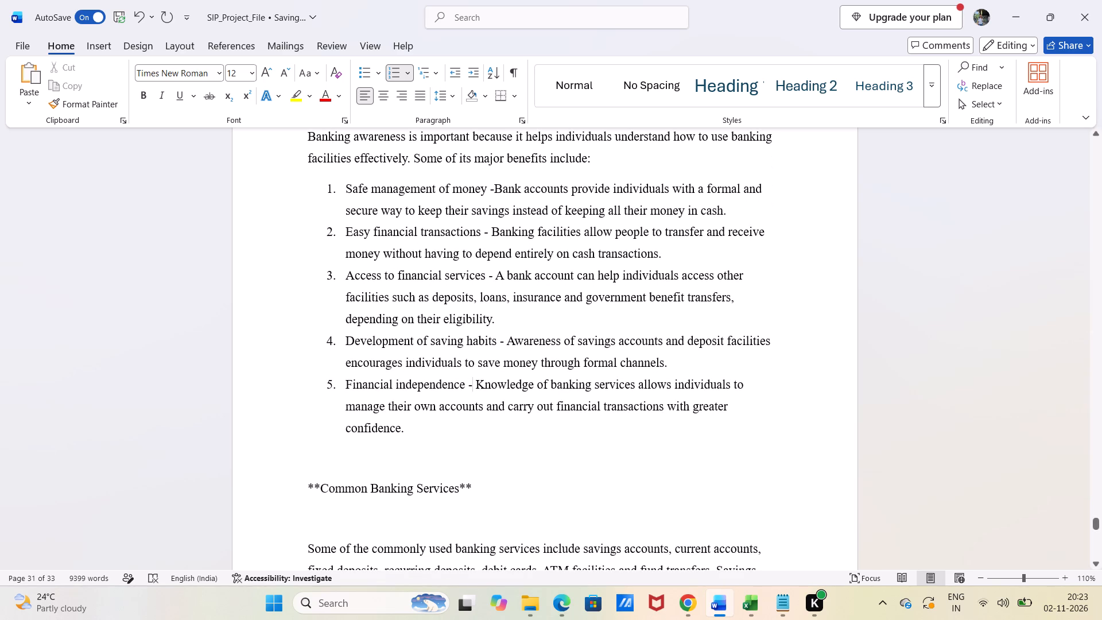
click(352, 469)
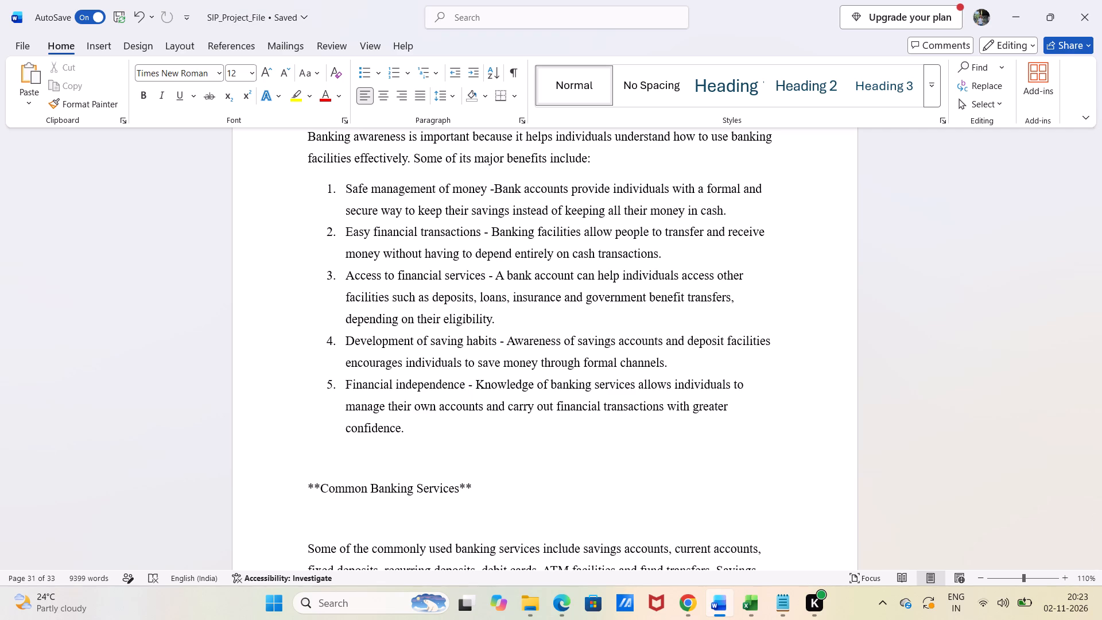
key(BackSpace)
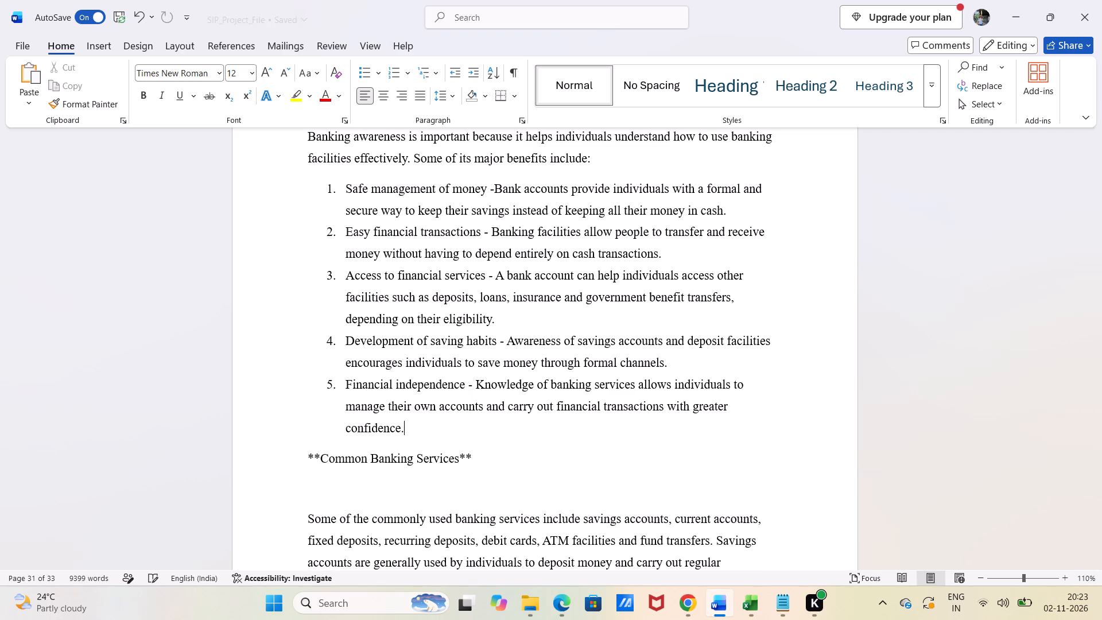
click(317, 456)
key(BackSpace)
key(BackSpace)
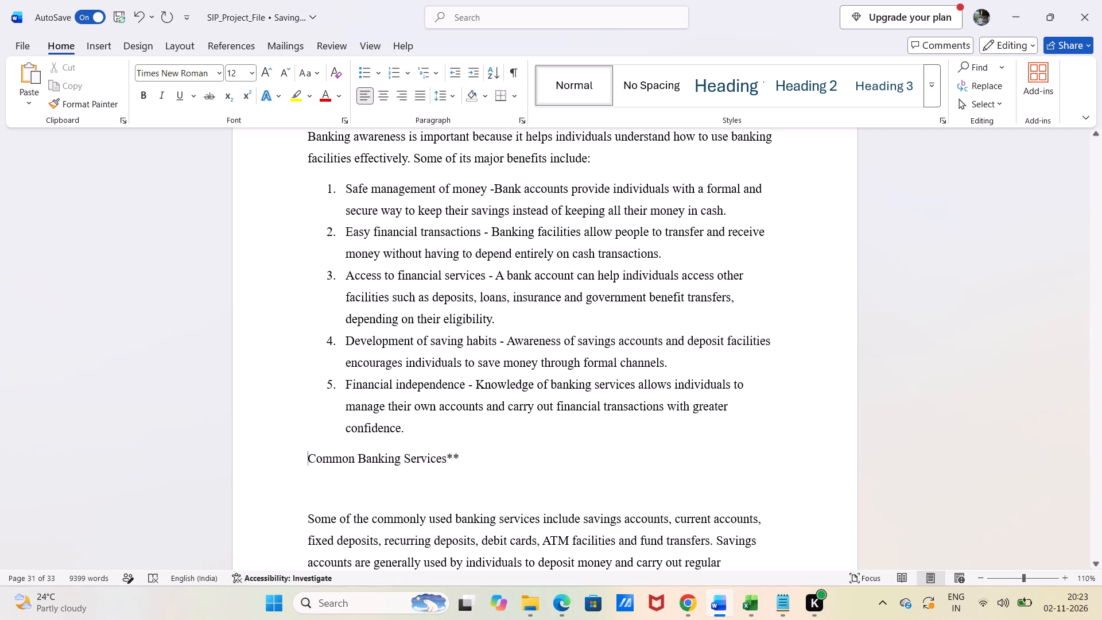
drag(309, 455, 337, 461)
drag(337, 461, 477, 467)
click(493, 439)
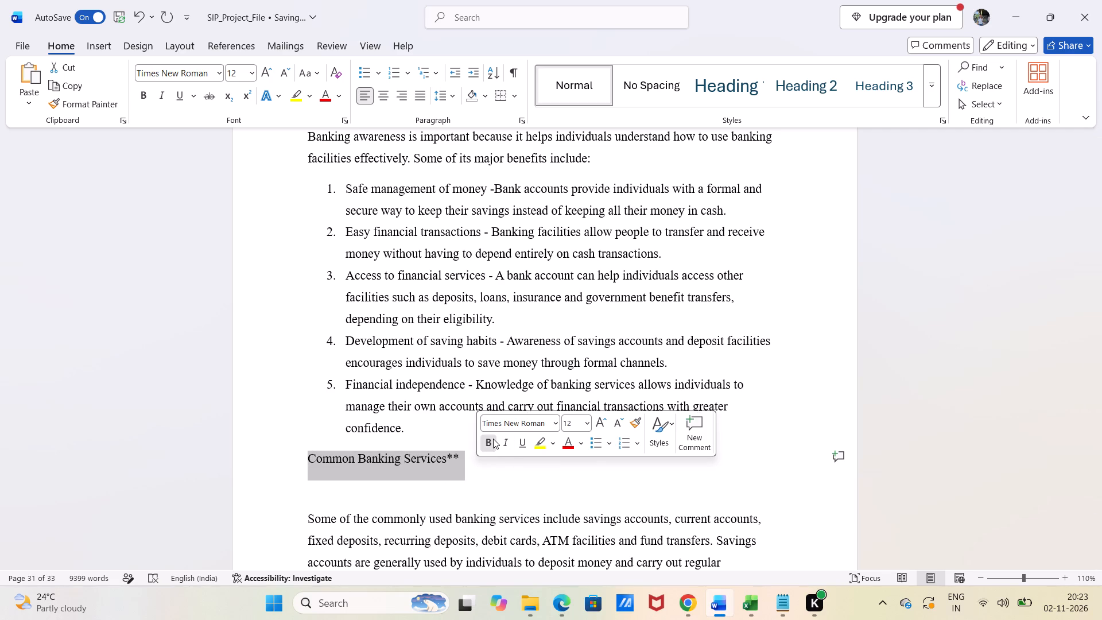
click(480, 463)
key(BackSpace)
key(BackSpace)
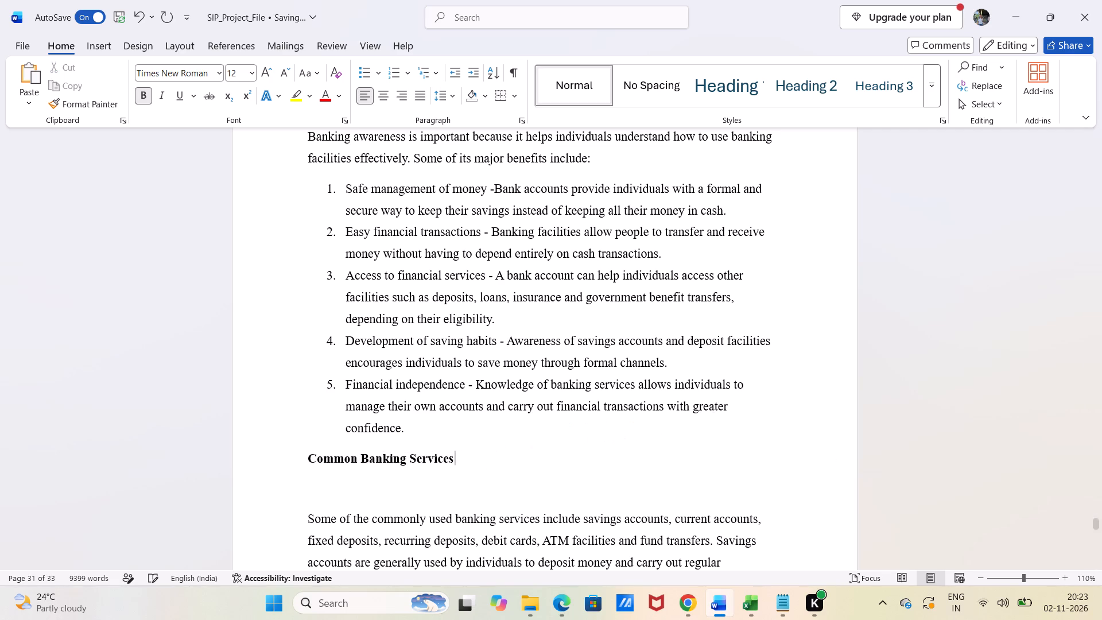
key(space)
text(-)
Remove the blank lines below the "Common Banking Services" heading and above the "Banks also provide digital facilities" paragraph.
key(Down)
key(BackSpace)
scroll(420, 464, down, 1)
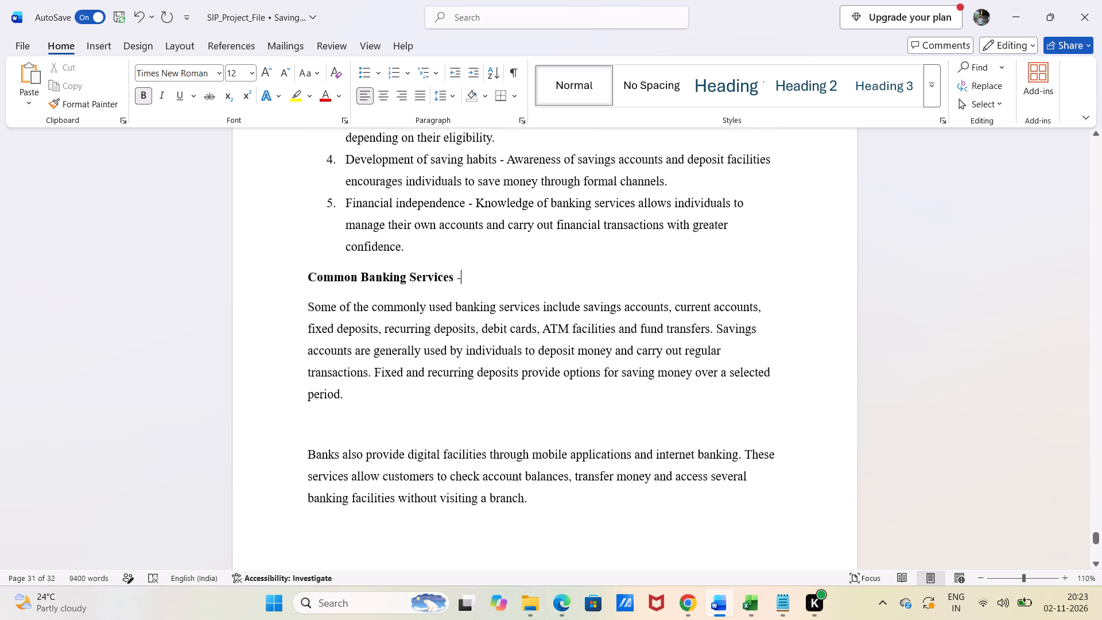
click(326, 435)
key(BackSpace)
Make "Challenges in Using Formal Banking Services" a bold heading ending in " -", removing its asterisks and the blank line above it.
scroll(326, 435, down, 1)
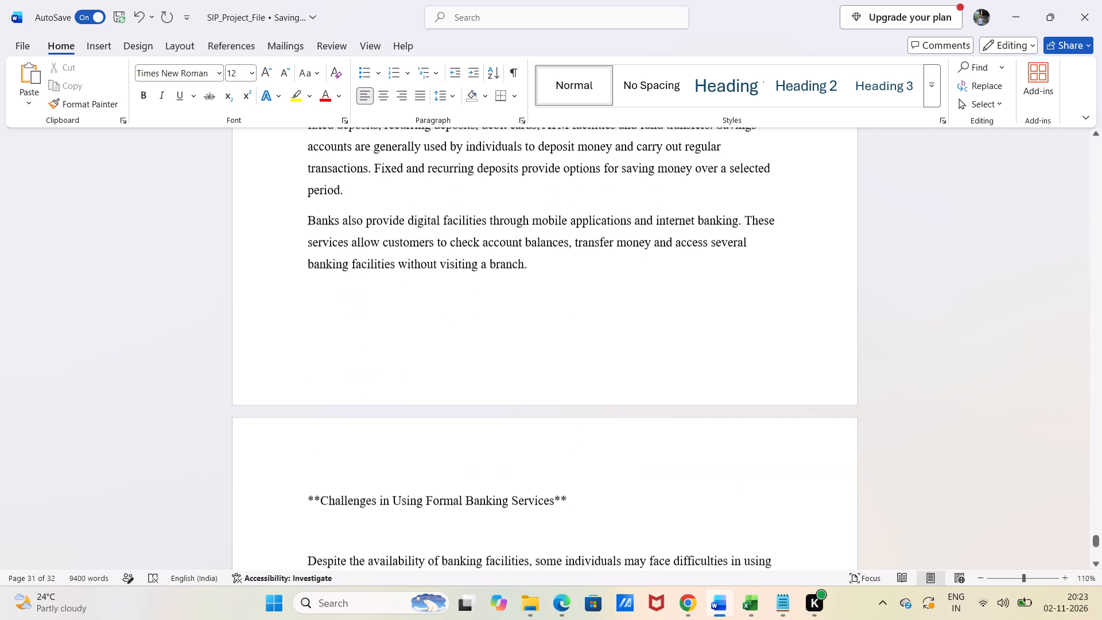
click(321, 502)
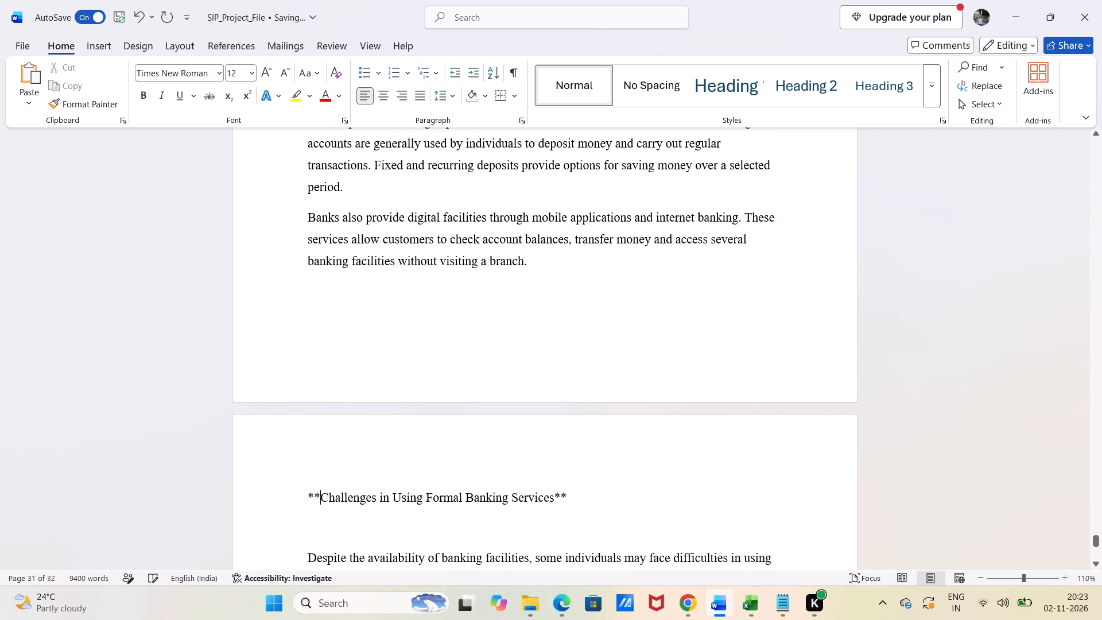
key(BackSpace)
key(BackSpace)
key(BackSpace)
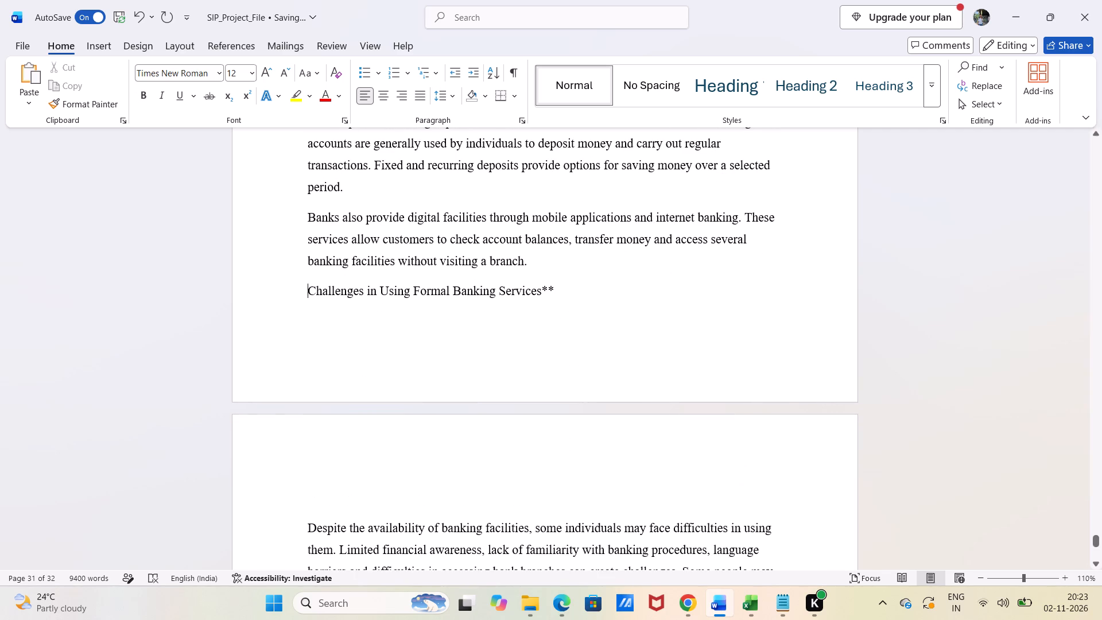
drag(304, 293, 534, 299)
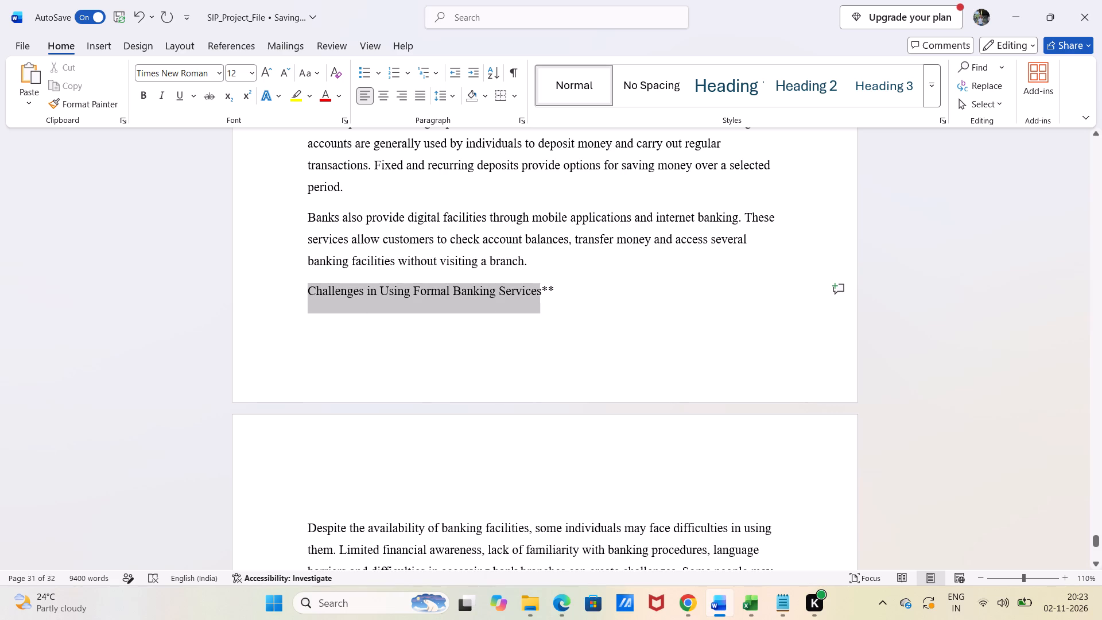
drag(534, 299, 565, 301)
click(575, 274)
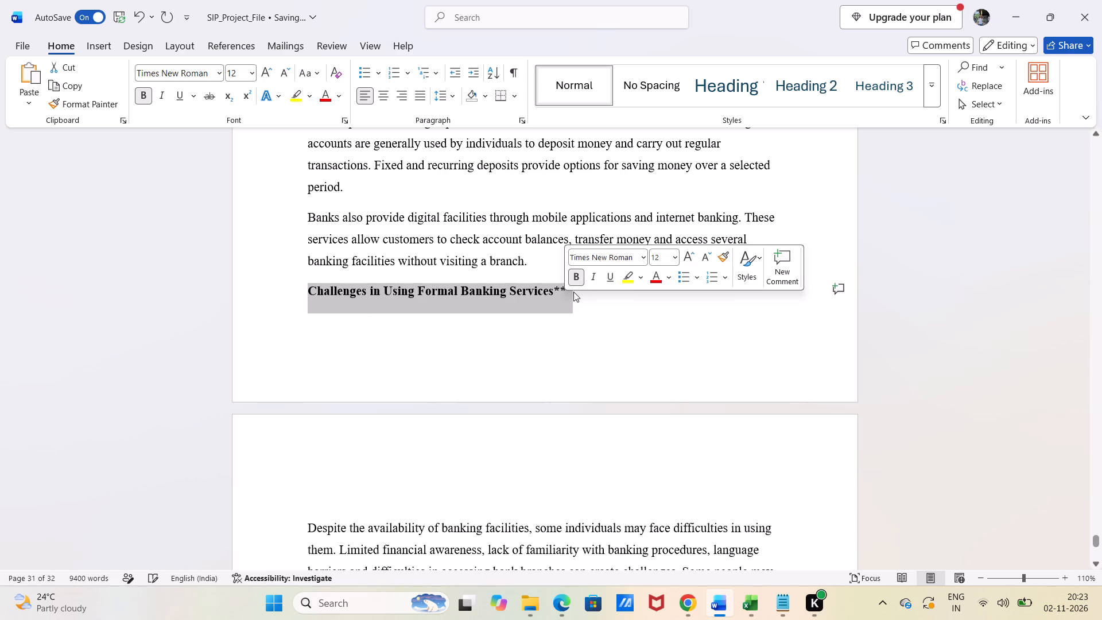
click(574, 295)
key(BackSpace)
key(BackSpace)
key(space)
text(-)
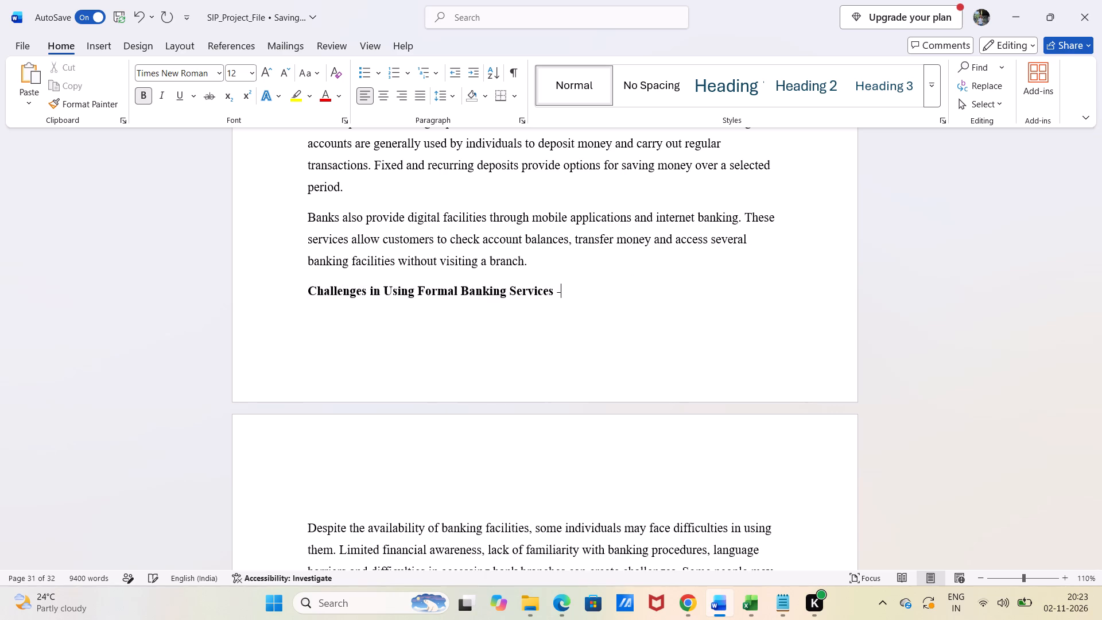
Remove the blank line between the "Challenges in Using Formal Banking Services" heading and its paragraph, keeping them on separate lines.
click(306, 525)
key(BackSpace)
key(BackSpace)
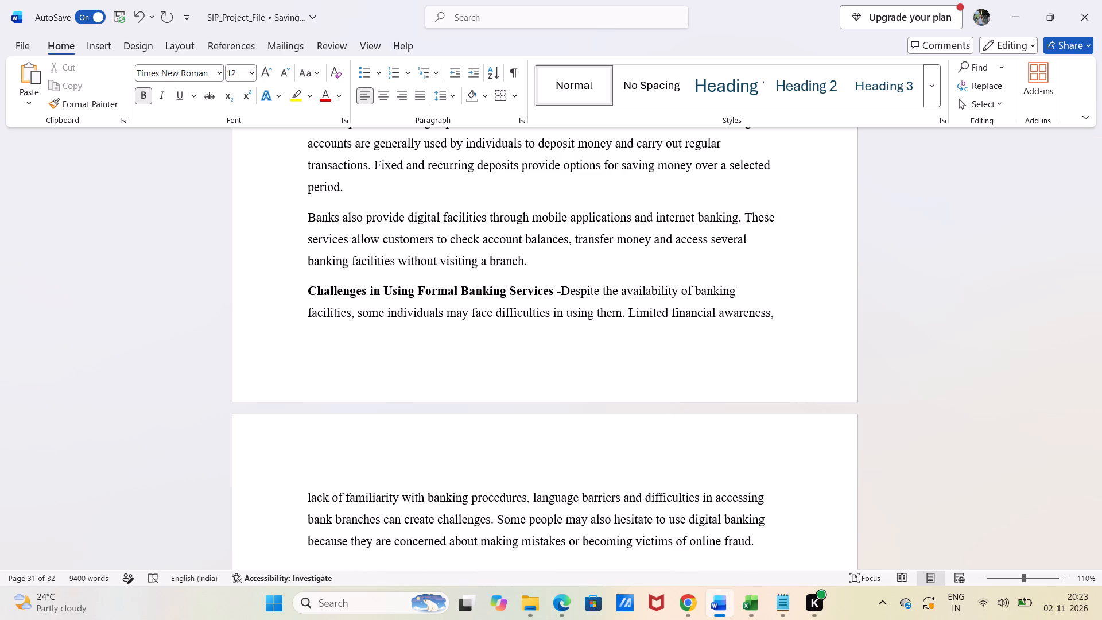
key(Return)
Make "Role of Financial Literacy in Banking Awareness" a bold heading ending in " -", removing its asterisks and the blank line above it.
scroll(306, 525, down, 1)
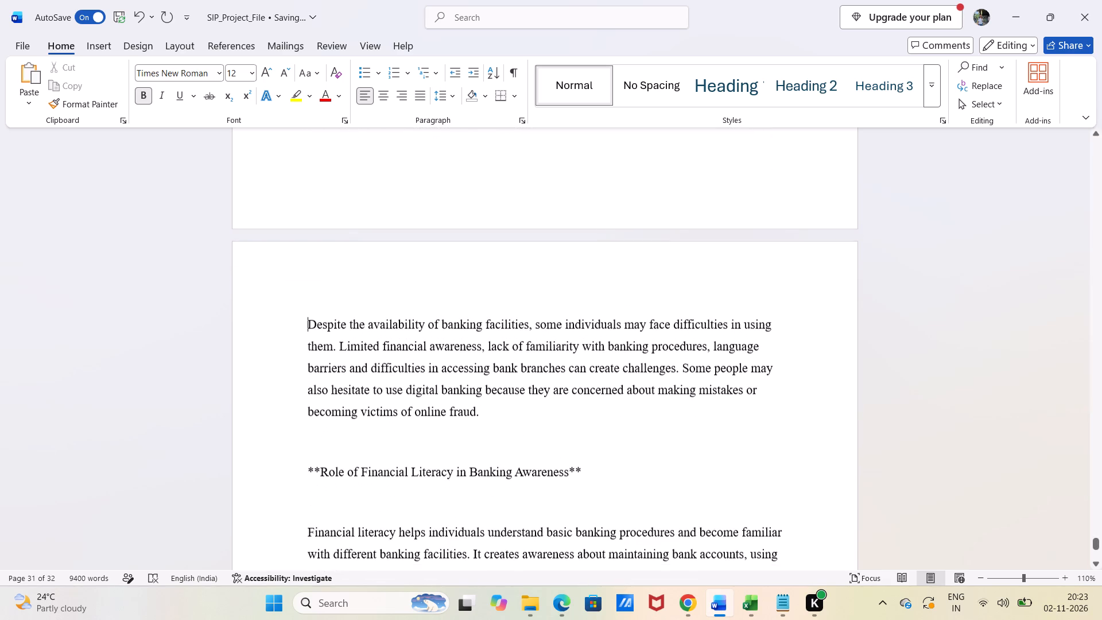
click(320, 462)
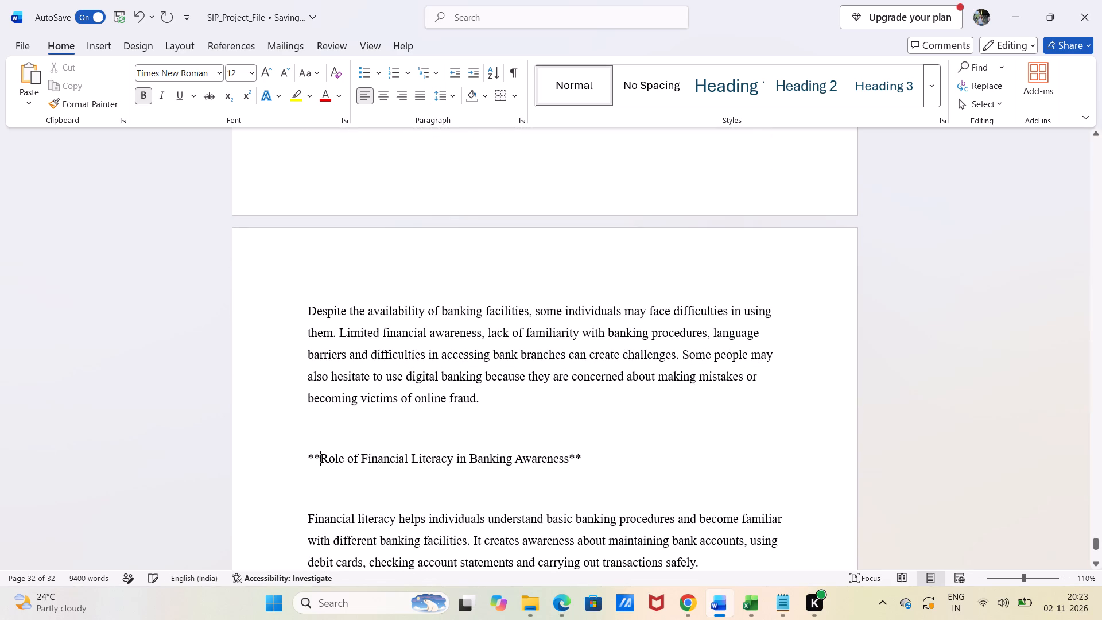
key(BackSpace)
key(BackSpace)
key(BackSpace)
drag(306, 431, 328, 430)
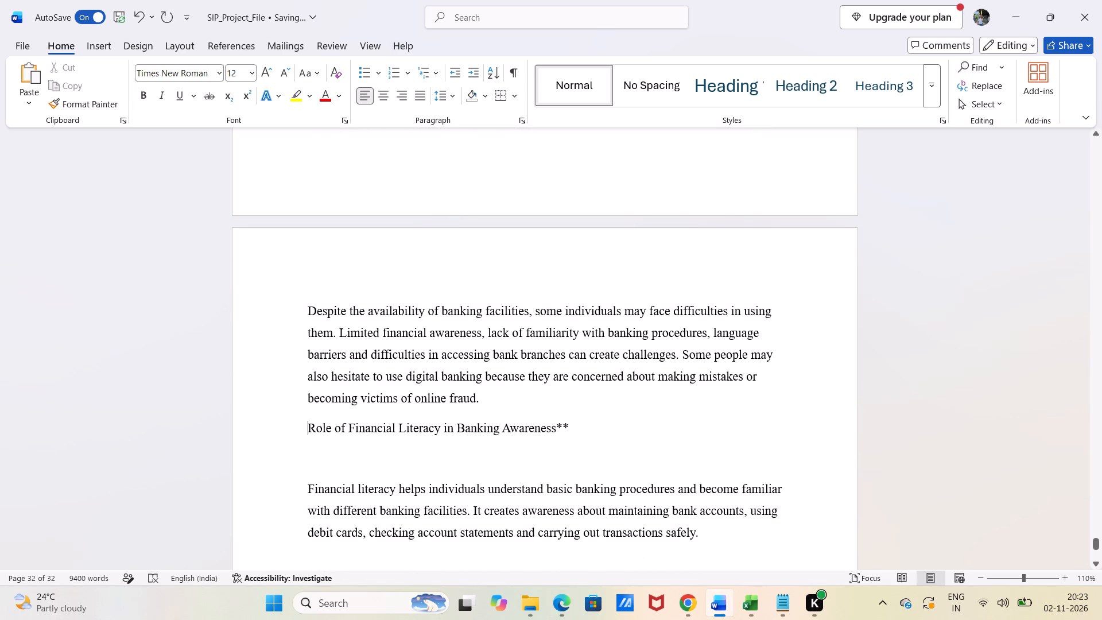
drag(328, 430, 595, 449)
click(608, 422)
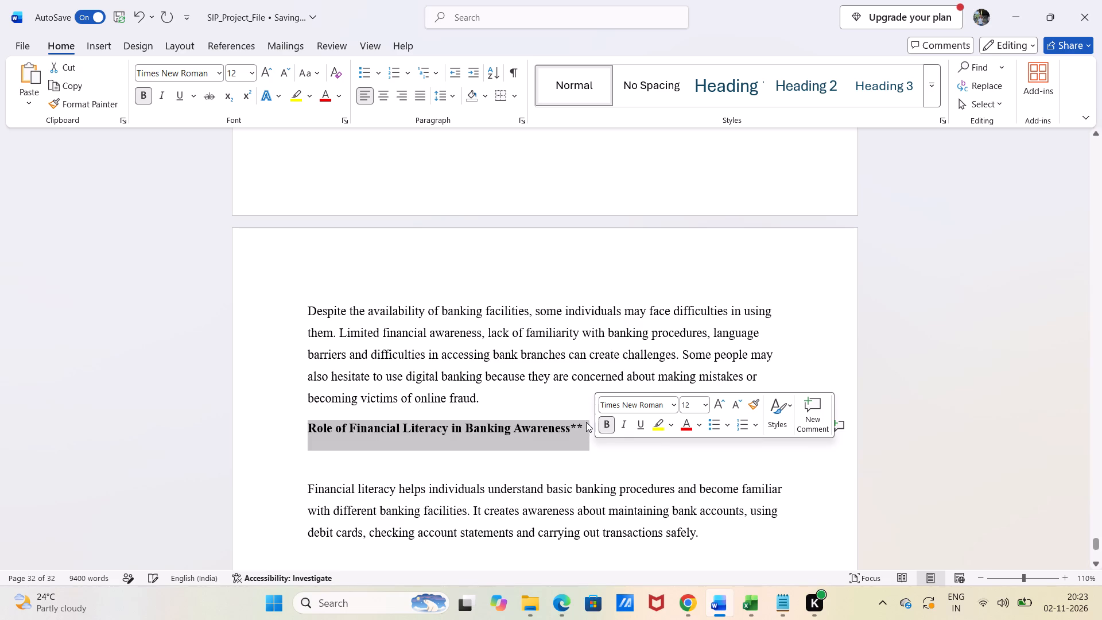
click(588, 423)
key(BackSpace)
key(BackSpace)
key(space)
text(-)
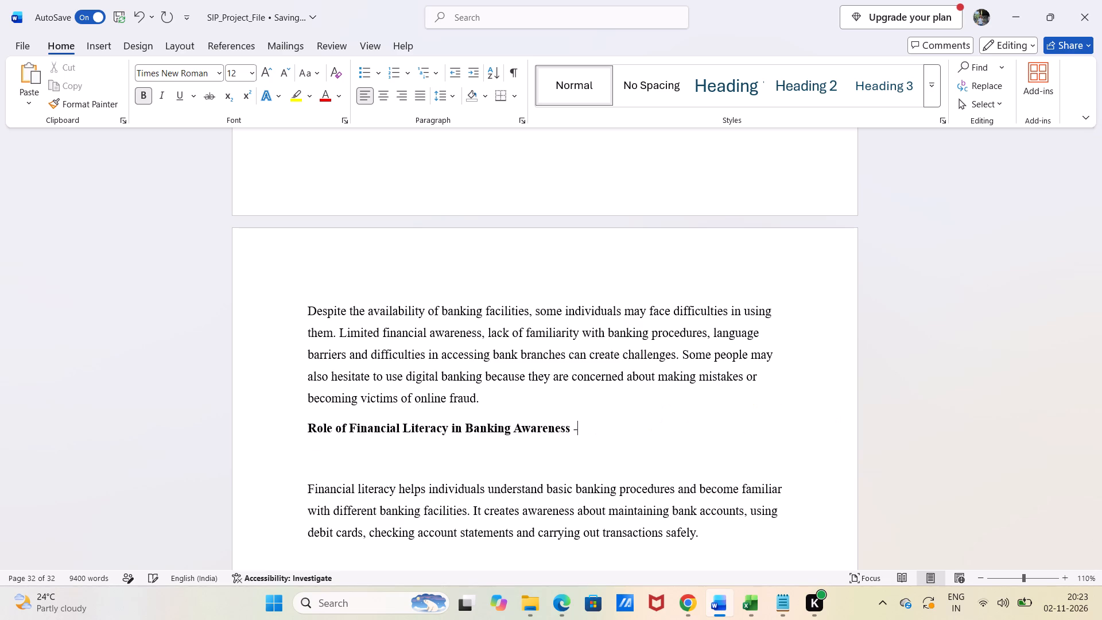
Remove the blank lines below the "Role of Financial Literacy in Banking Awareness" heading and above the "Therefore, banking awareness" paragraph.
click(337, 459)
key(BackSpace)
scroll(337, 459, down, 1)
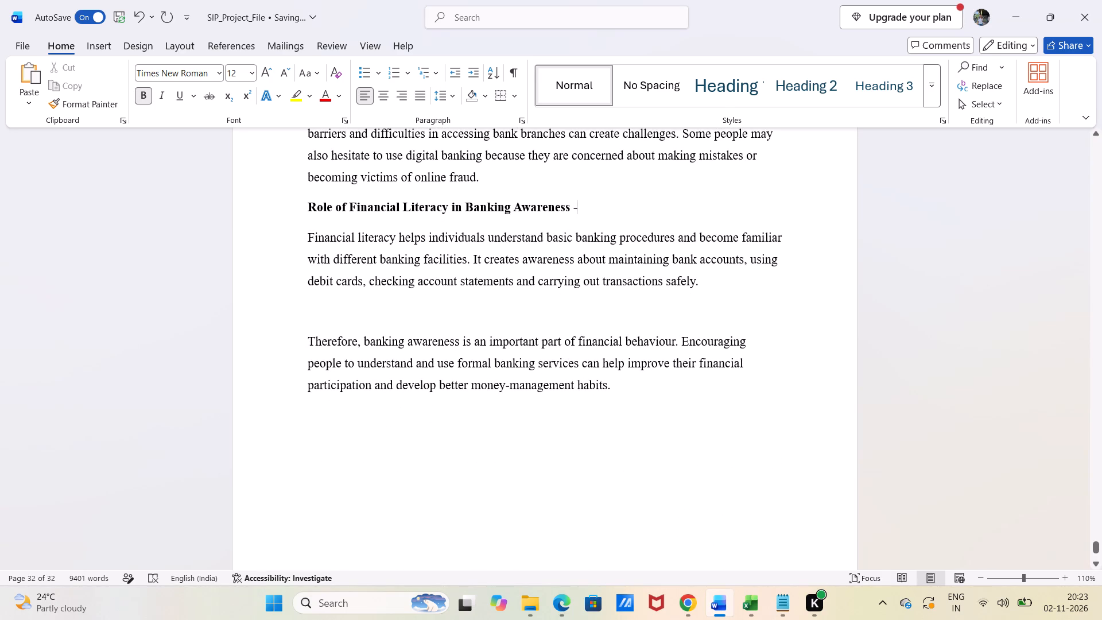
click(316, 313)
key(BackSpace)
Set the empty line below the "Therefore, banking awareness" paragraph to 14 pt bold italic.
scroll(316, 313, down, 1)
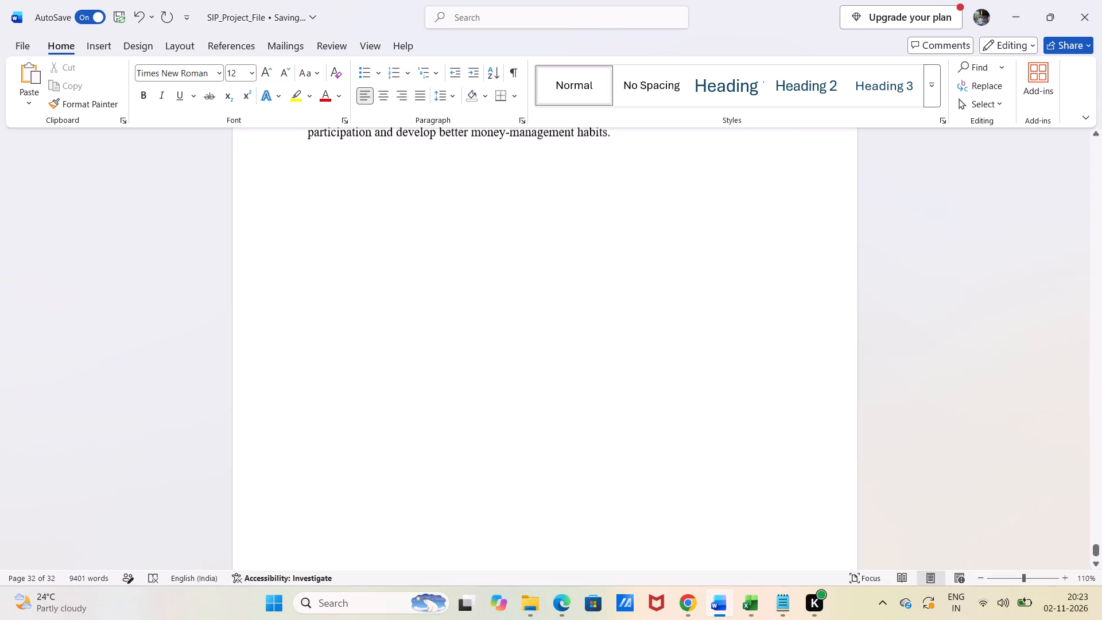
scroll(316, 313, up, 2)
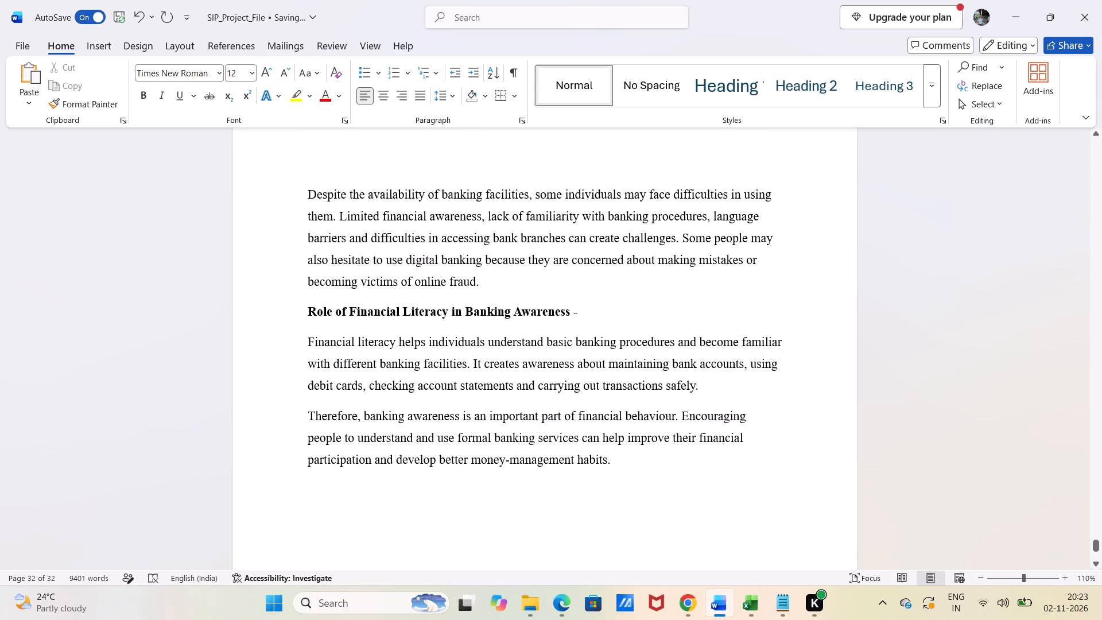
click(329, 499)
click(236, 69)
text(14)
key(Return)
click(142, 101)
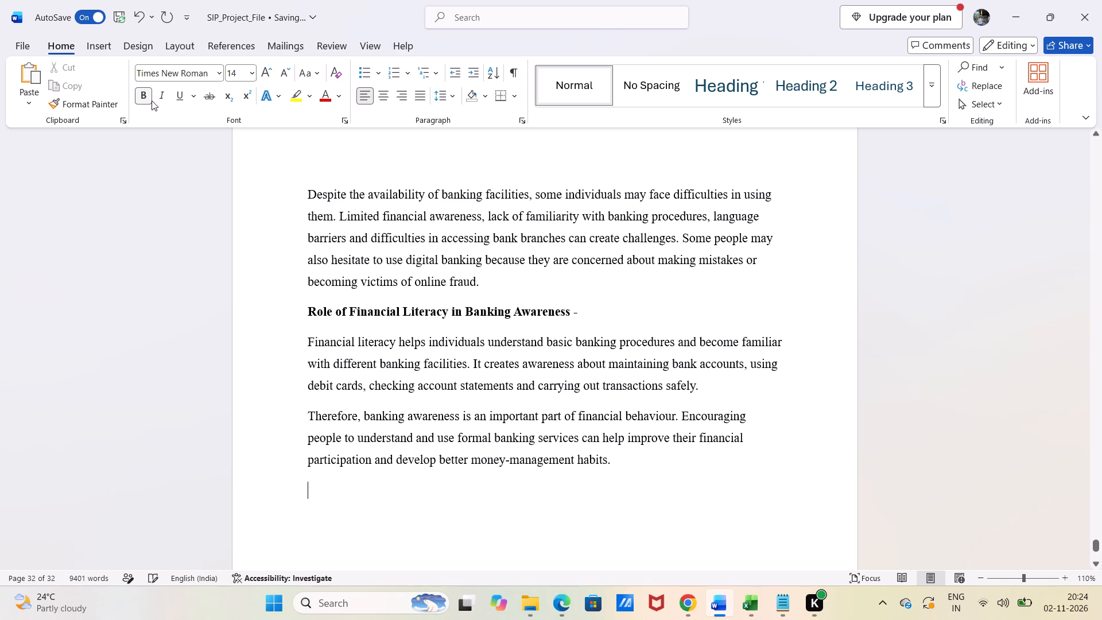
click(154, 100)
scroll(353, 326, down, 1)
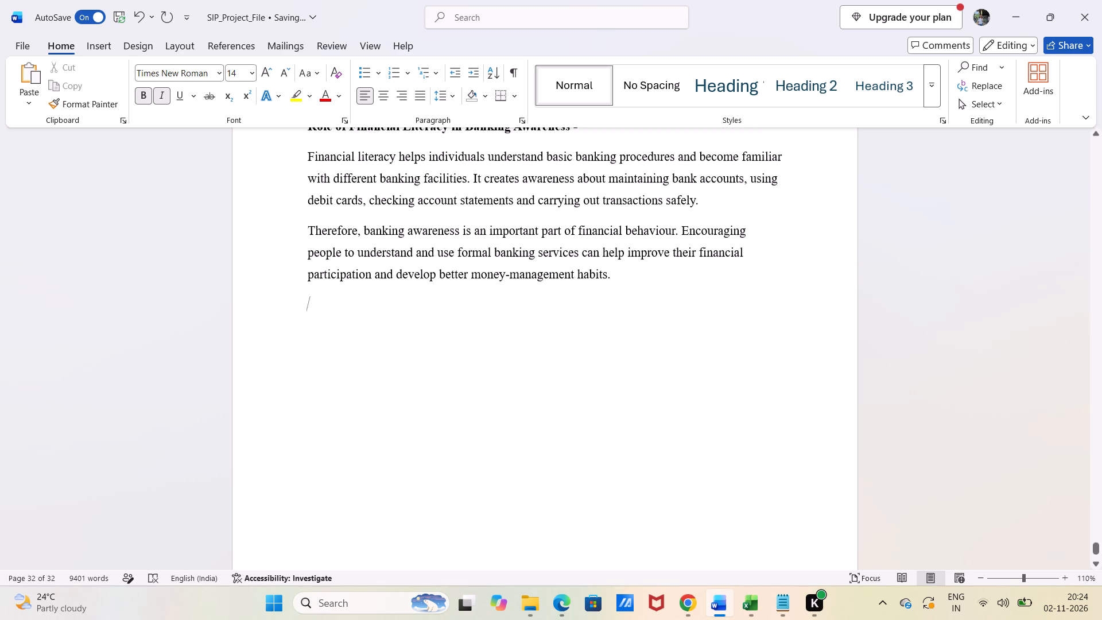
Switch to Notepad and delete the already transferred section 1.3.10 along with the extra "##" before the 1.3.11 heading.
click(785, 604)
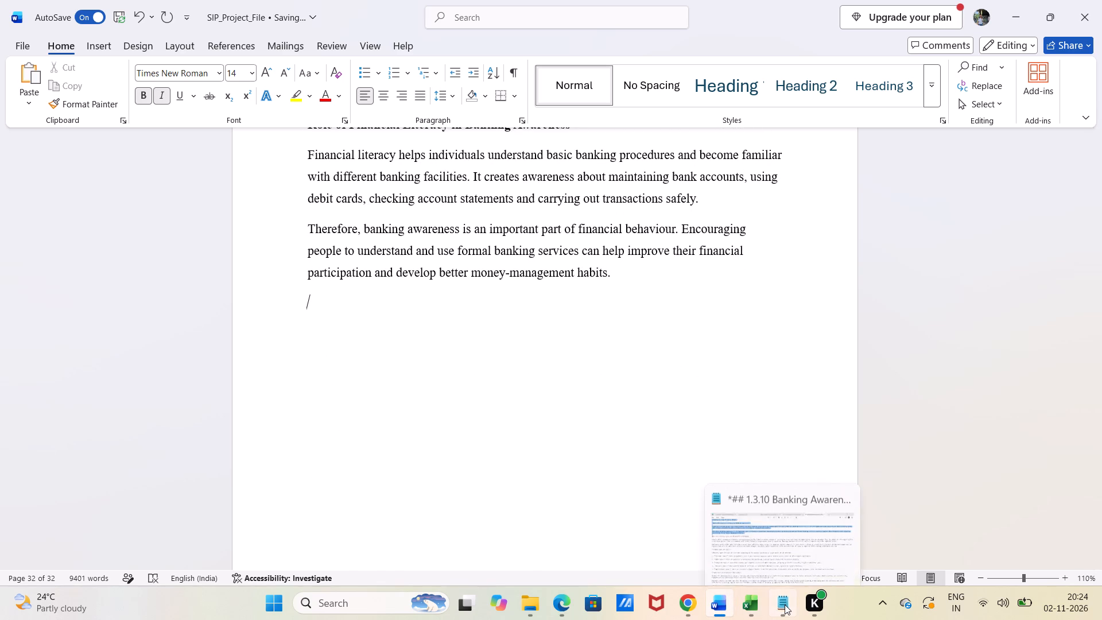
key(BackSpace)
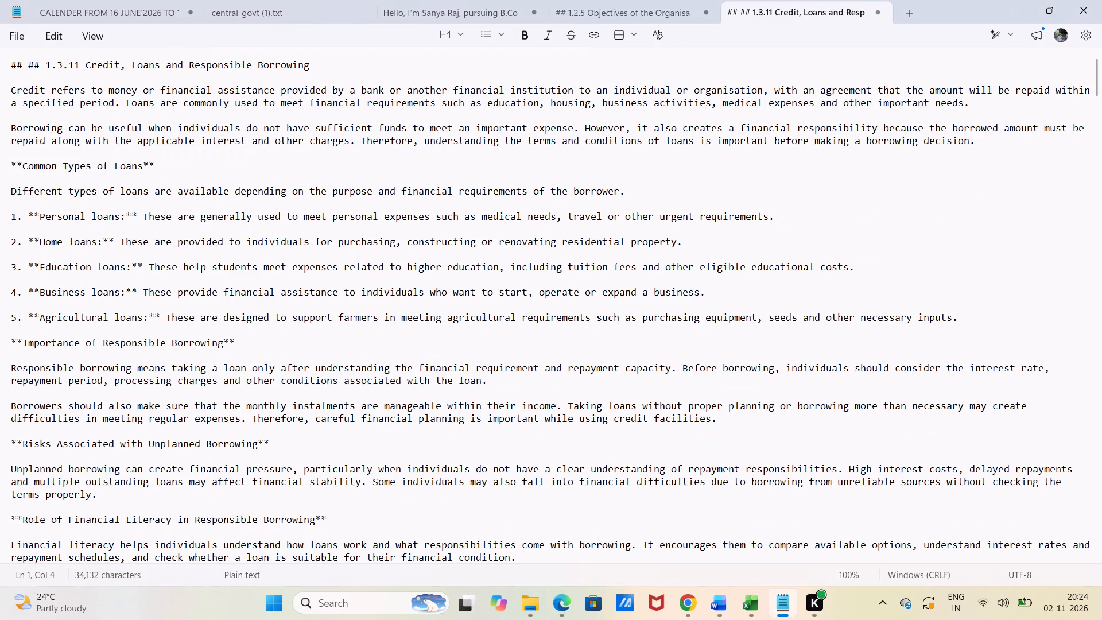
key(BackSpace)
key(BackSpace)
key(BackSpace)
key(BackSpace)
key(BackSpace)
key(BackSpace)
key(BackSpace)
key(BackSpace)
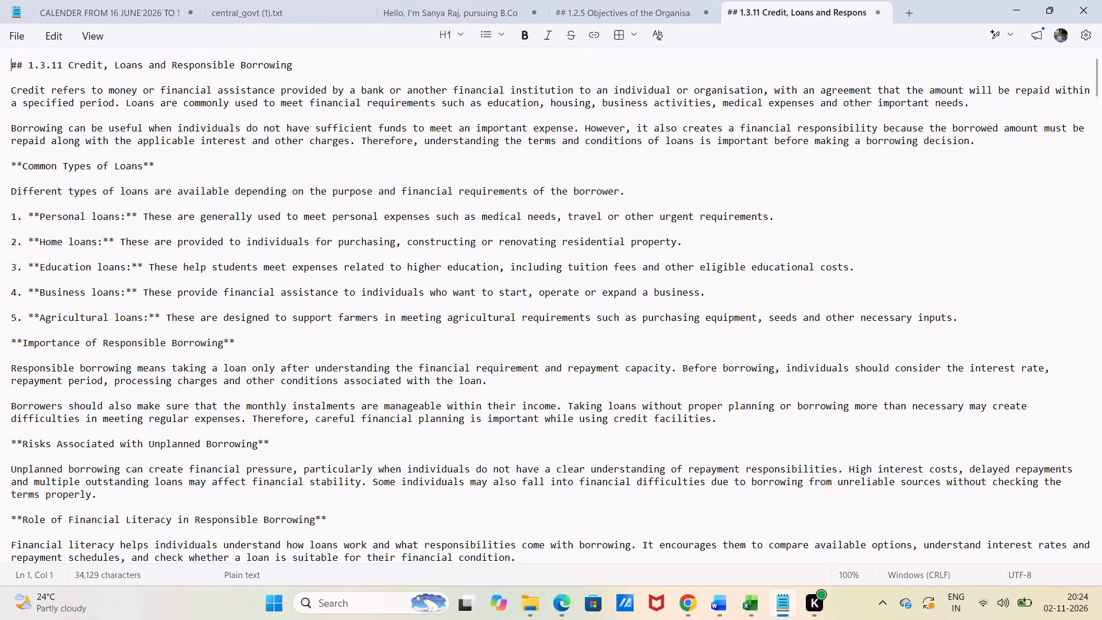
Copy section 1.3.11 "Credit, Loans and Responsible Borrowing" without its "##" and paste it at the end of the Word document.
drag(29, 64, 277, 334)
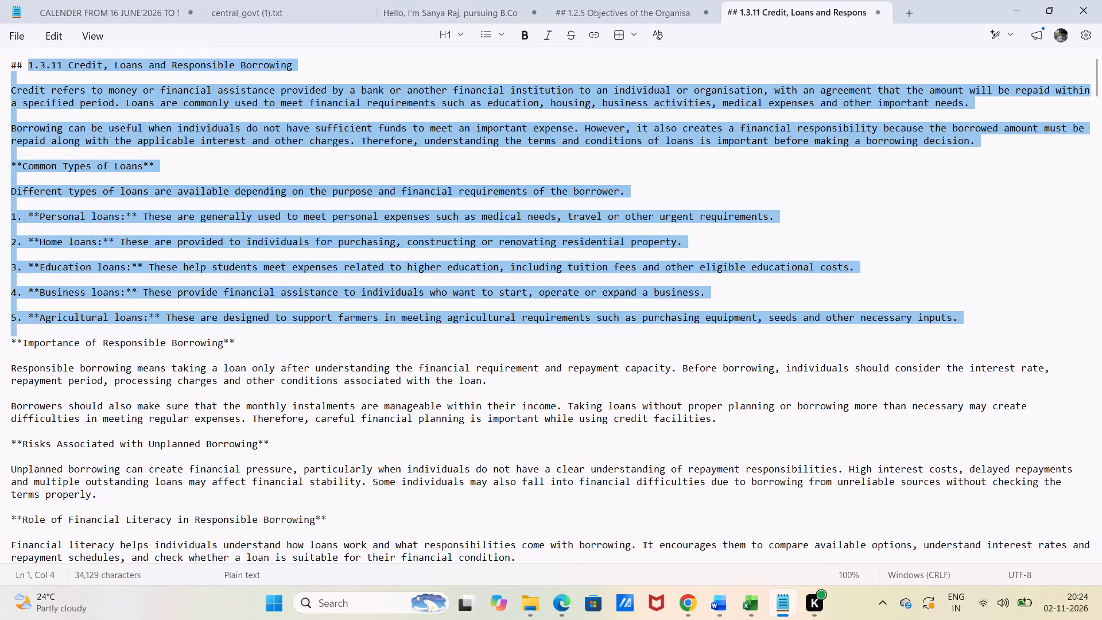
drag(277, 334, 284, 316)
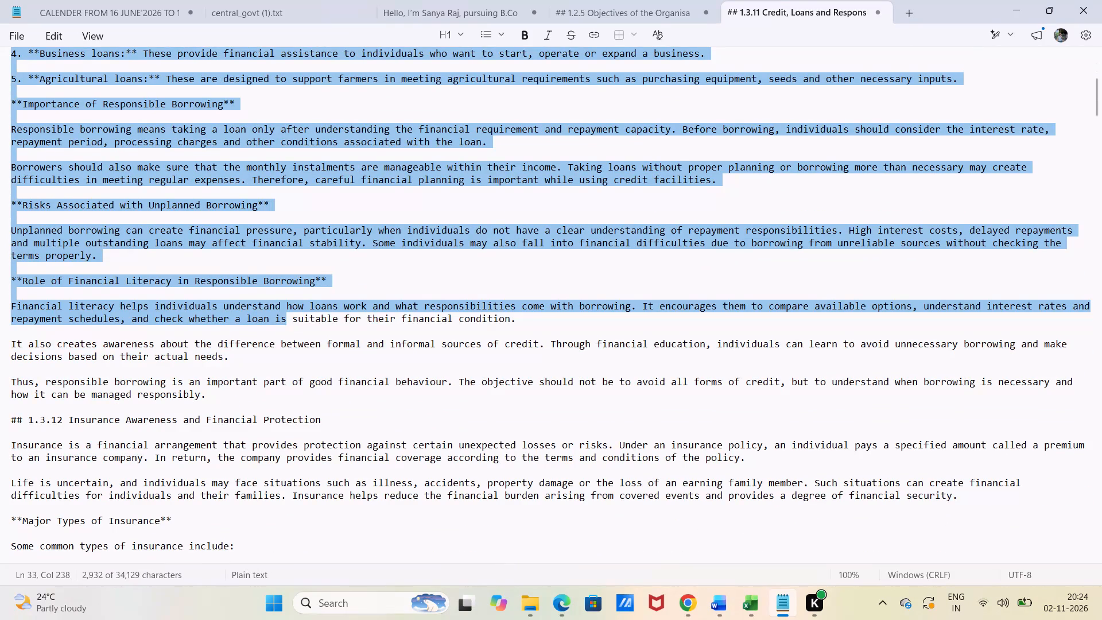
drag(284, 316, 260, 394)
key(ctrl+c)
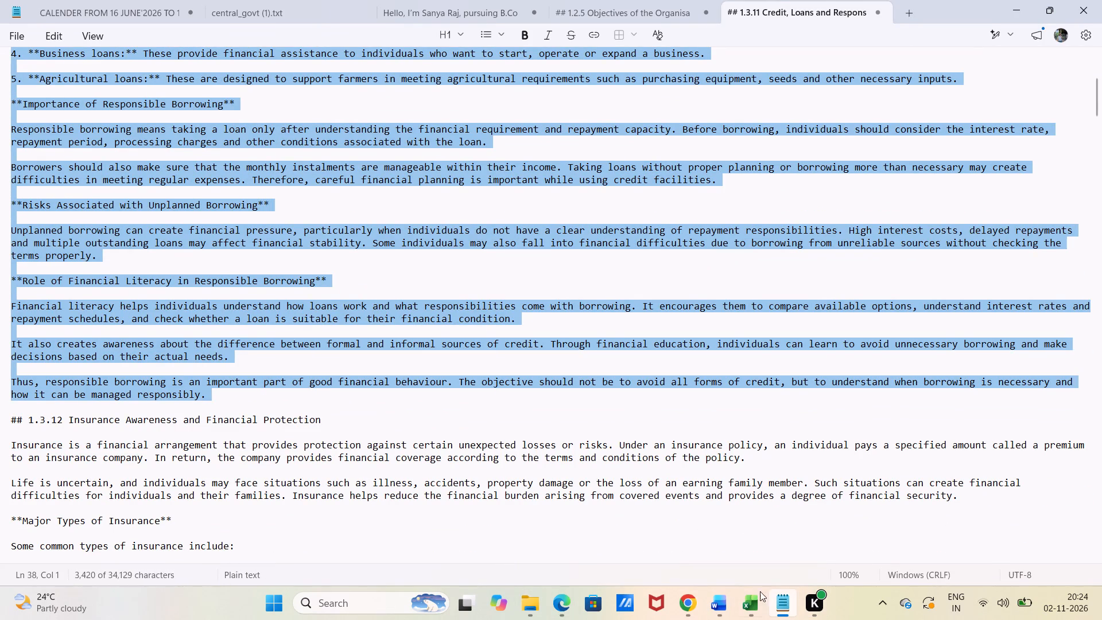
click(719, 594)
key(ctrl+v)
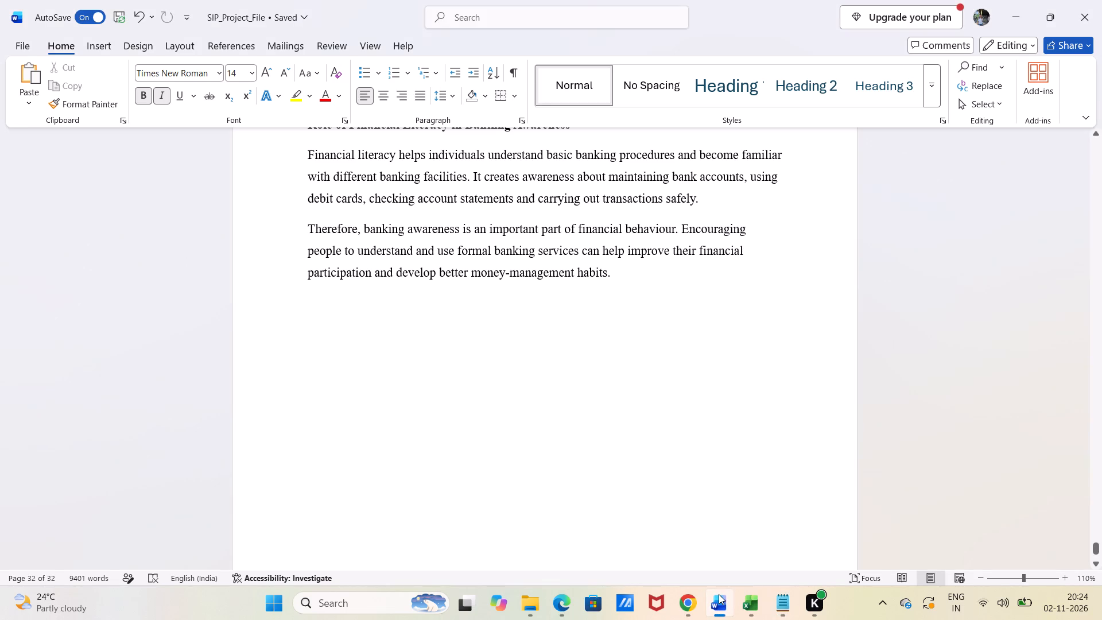
Remove bold and italic from all section 1.3.11 text below its heading and set it to 12 pt.
scroll(503, 403, up, 2)
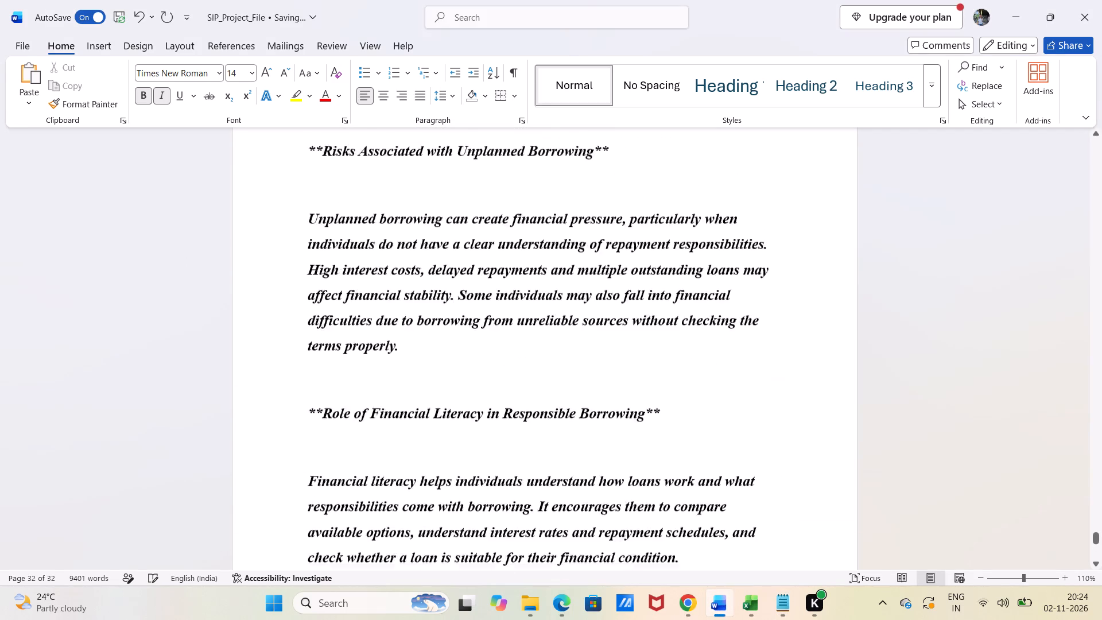
scroll(503, 403, up, 4)
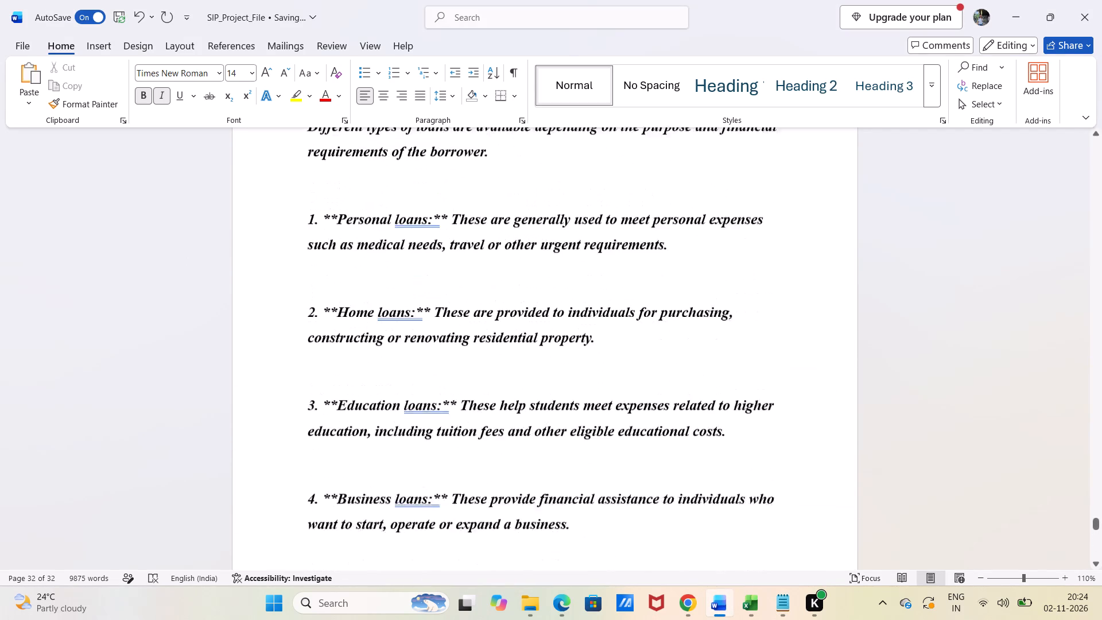
scroll(503, 403, up, 3)
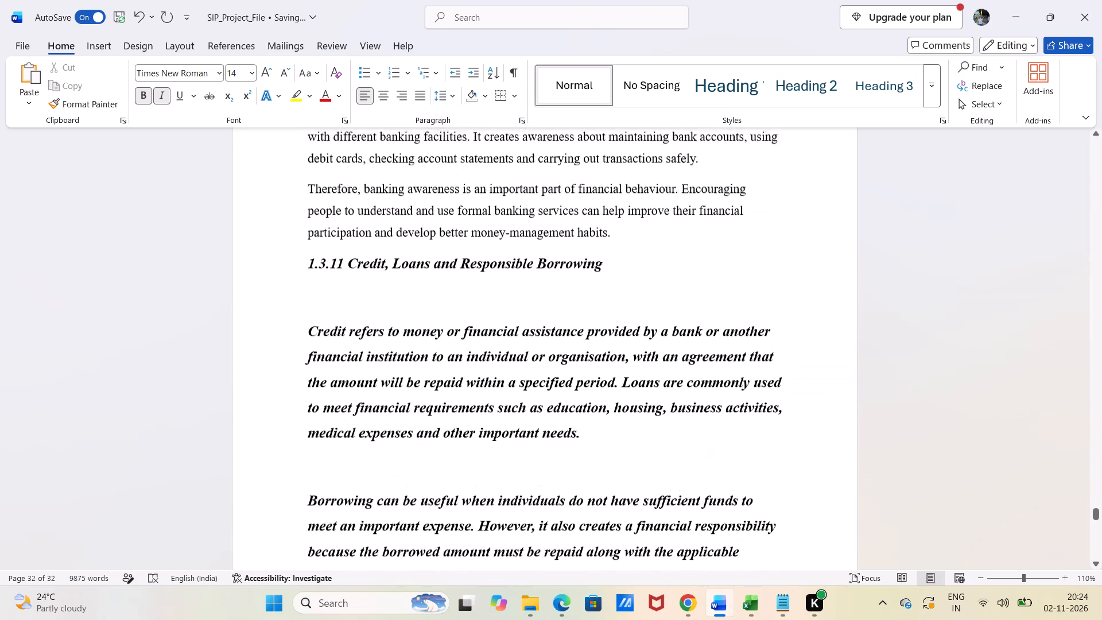
scroll(503, 403, up, 1)
drag(312, 520, 335, 530)
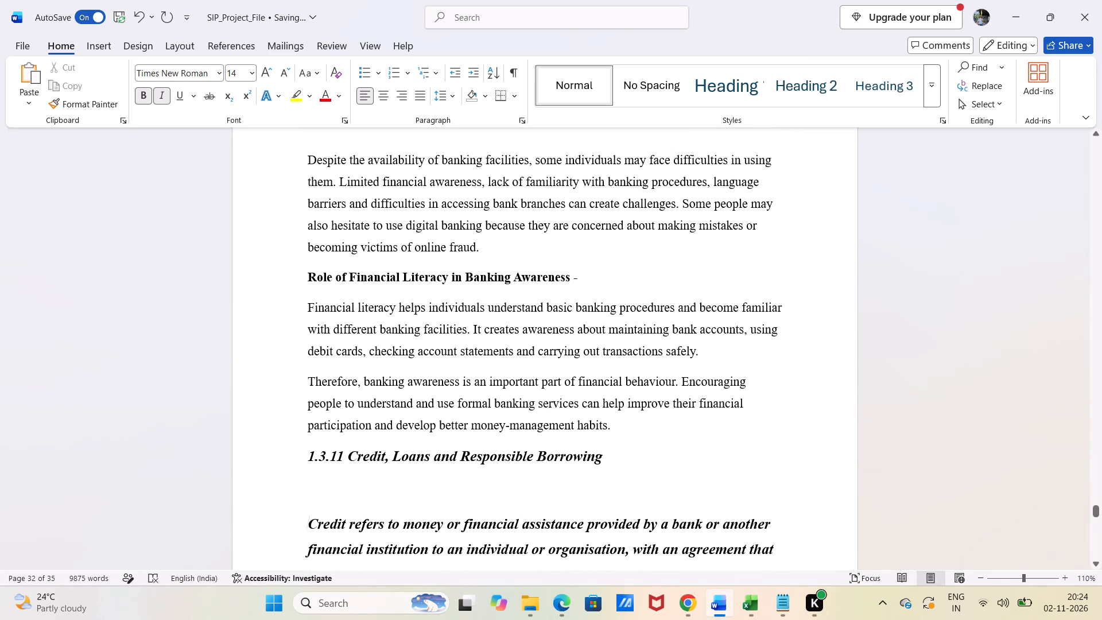
drag(335, 530, 463, 611)
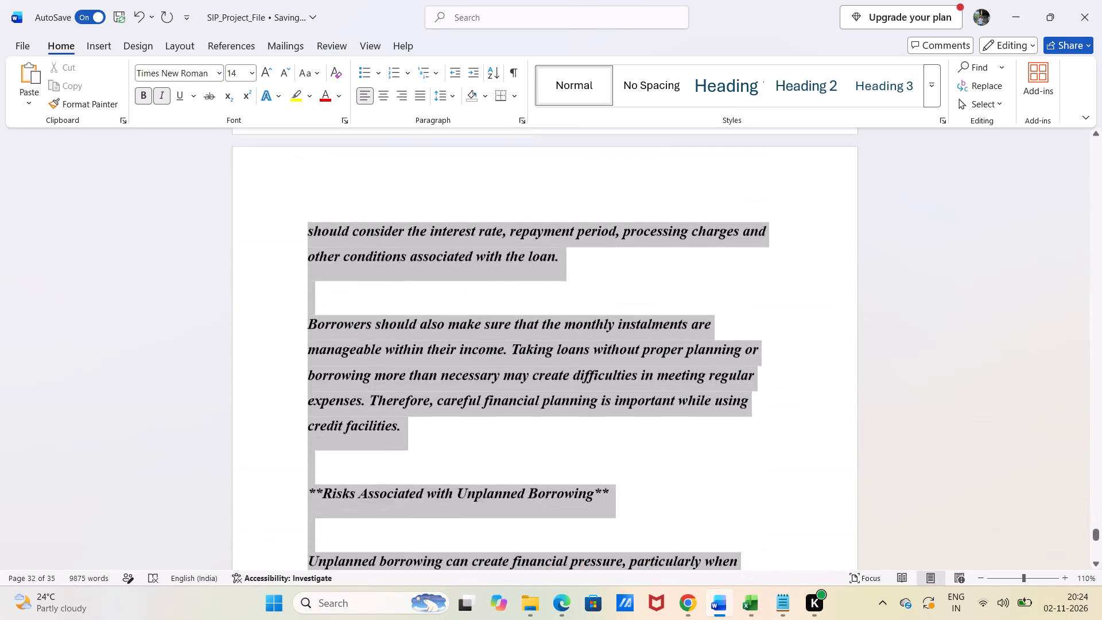
drag(463, 611, 758, 404)
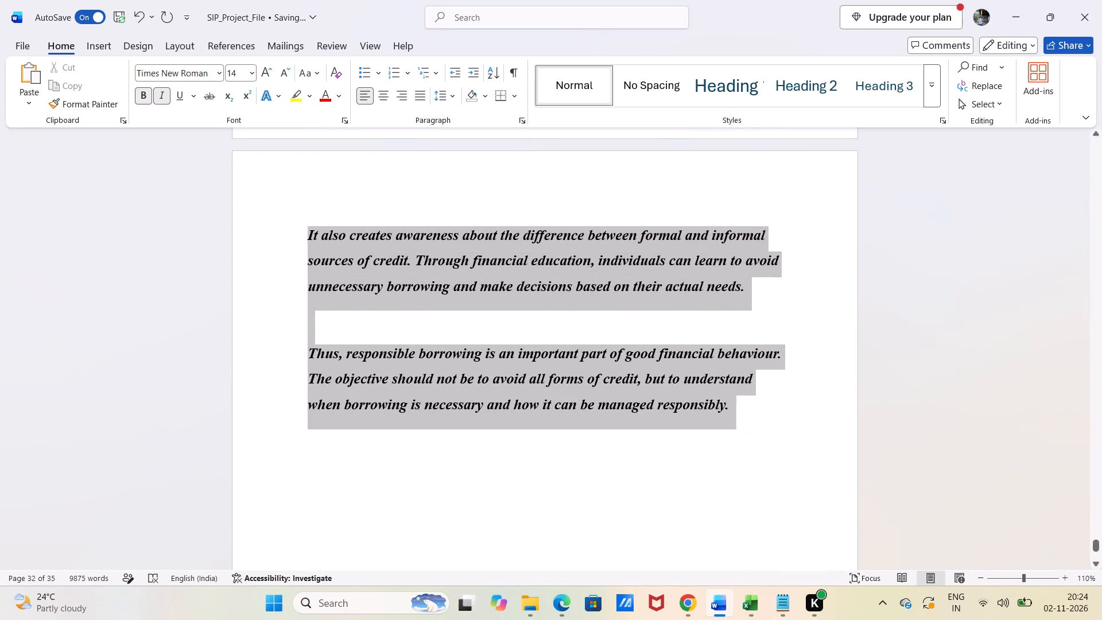
drag(758, 404, 754, 409)
click(770, 383)
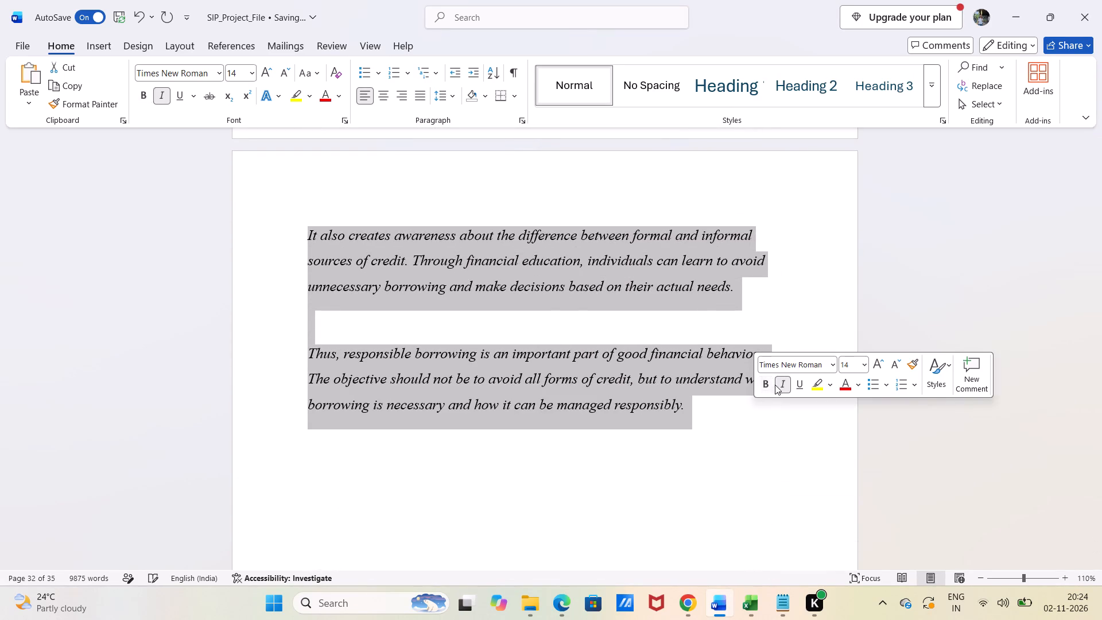
click(783, 387)
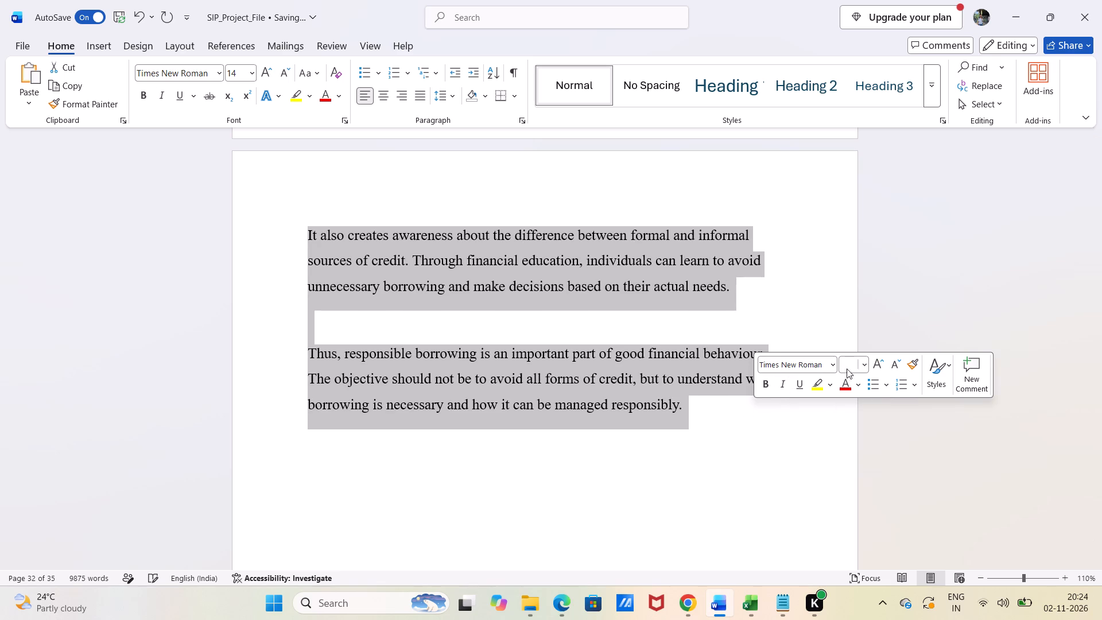
click(849, 367)
text(12)
key(Return)
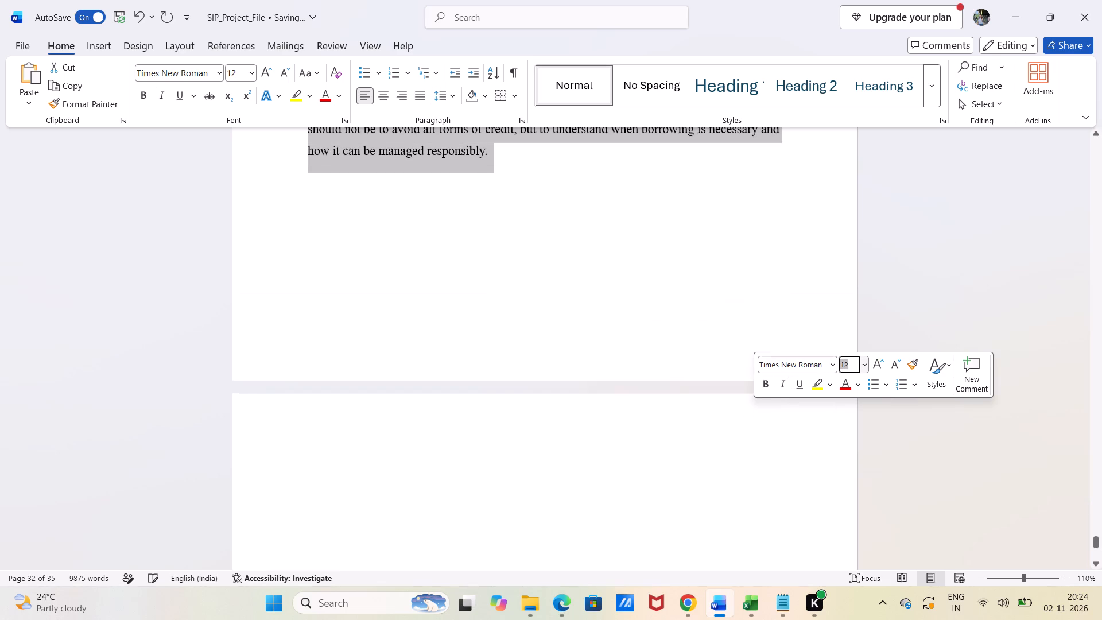
Remove the blank lines below the 1.3.11 heading and above the "Borrowing can be useful" paragraph.
scroll(564, 276, up, 3)
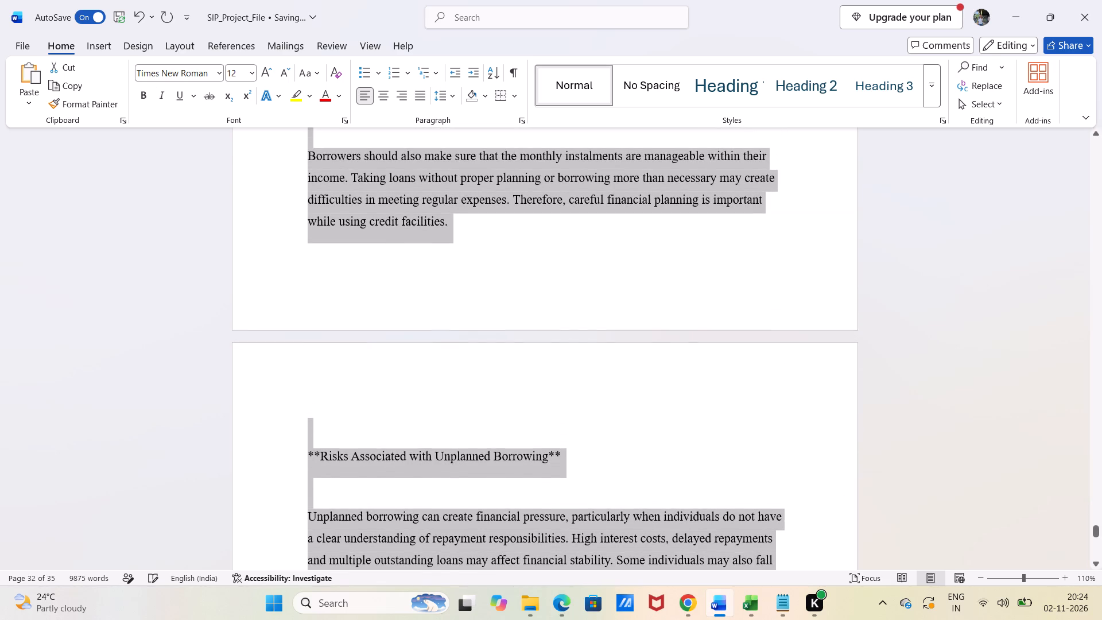
scroll(564, 276, up, 4)
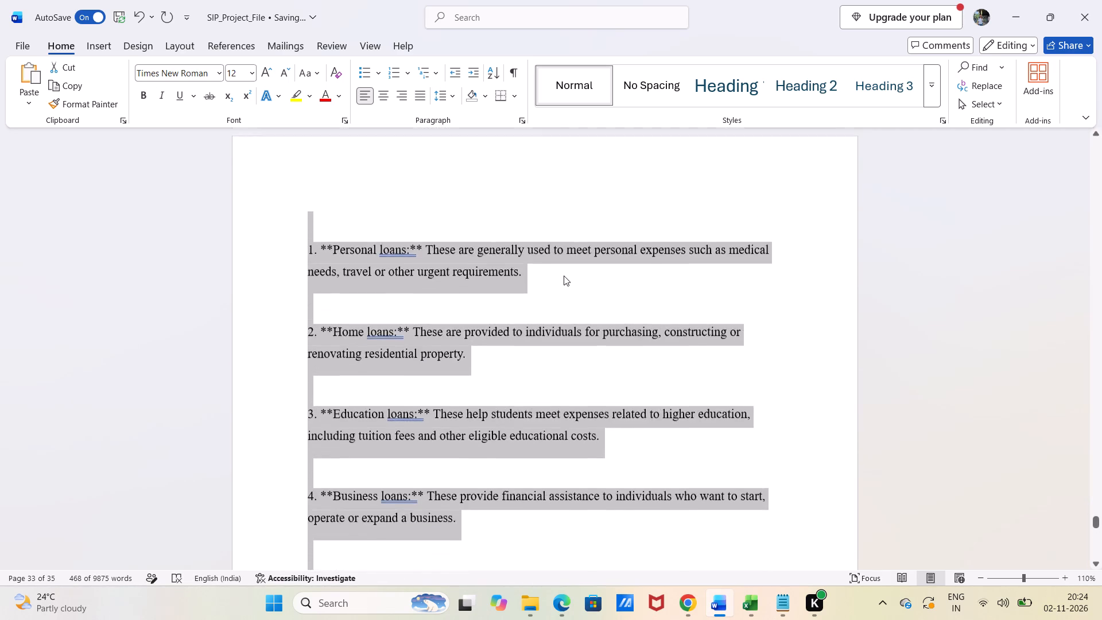
scroll(564, 276, up, 3)
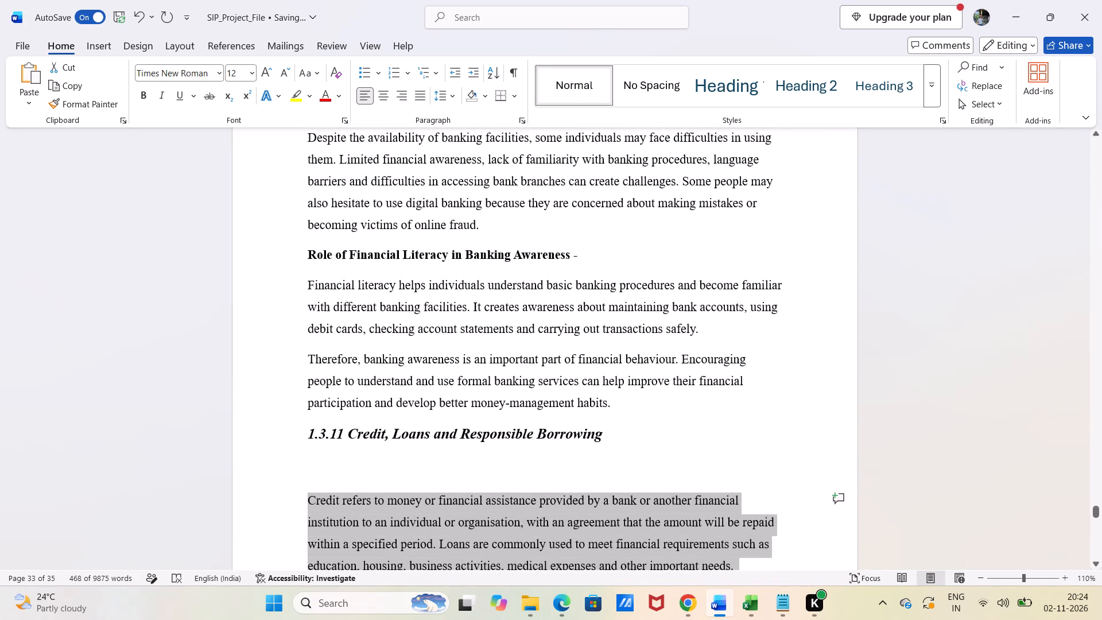
click(344, 475)
key(BackSpace)
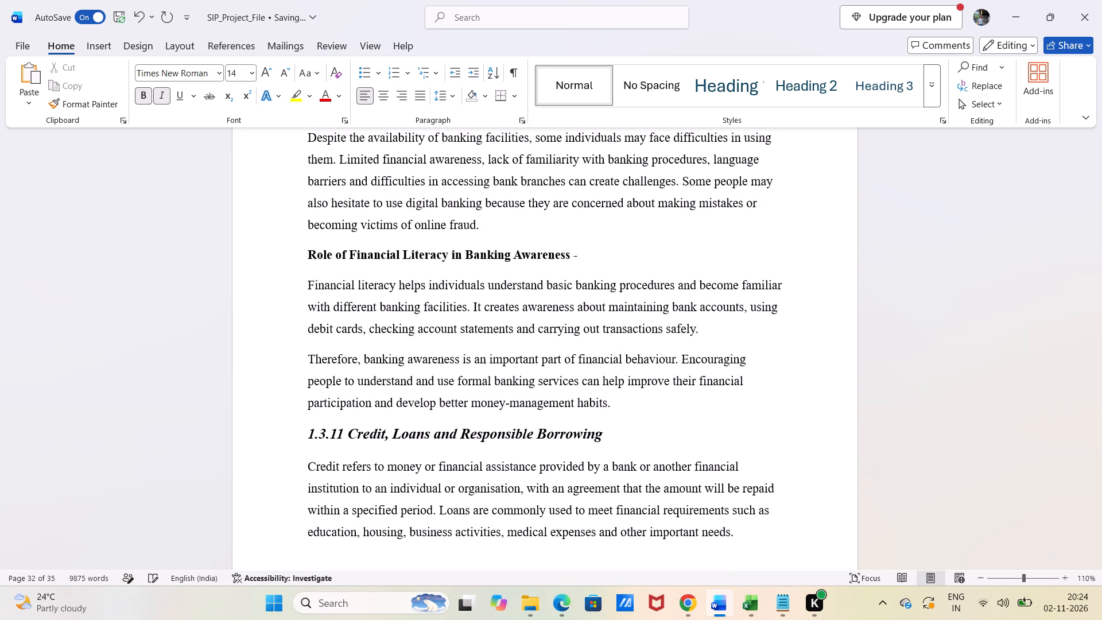
scroll(233, 460, down, 1)
click(321, 445)
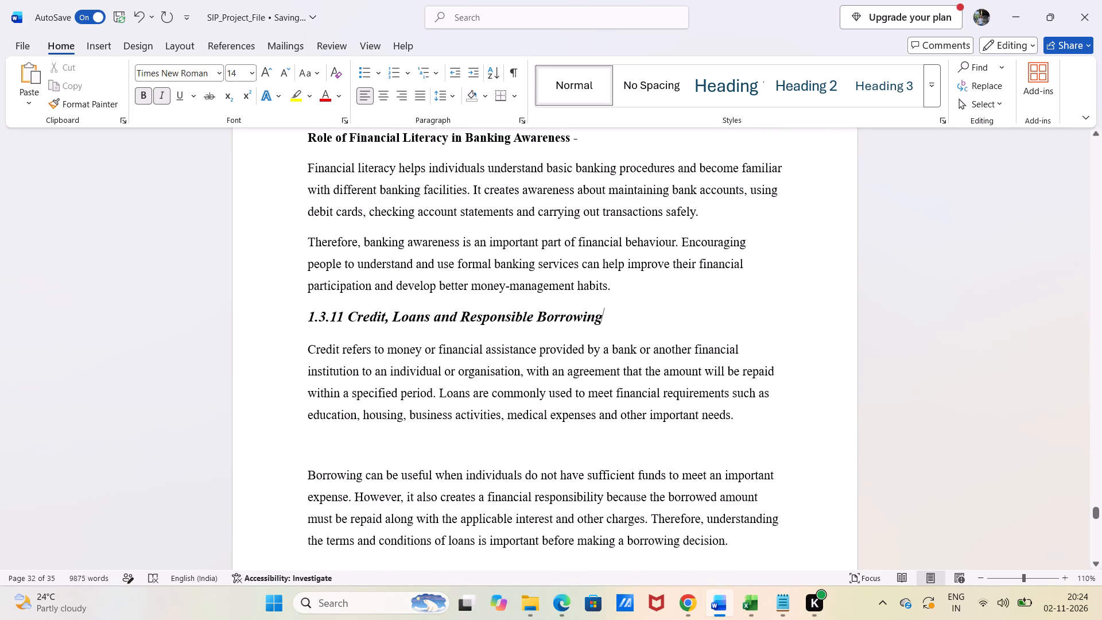
key(BackSpace)
Make "Common Types of Loans" a bold heading ending in " -", removing its asterisks and the blank line above it.
scroll(321, 445, down, 1)
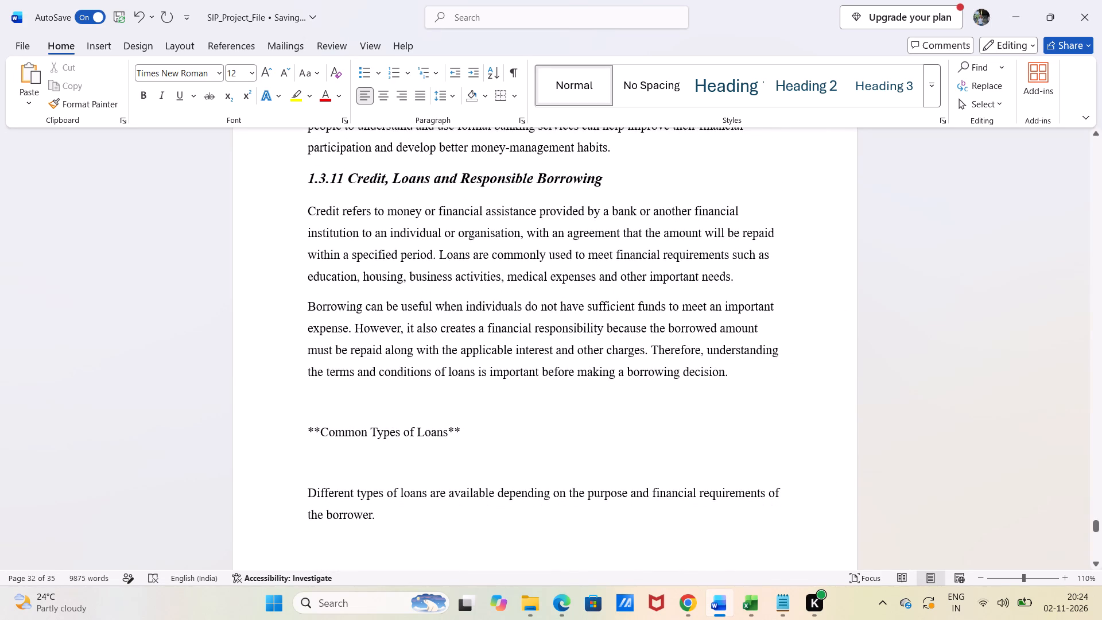
click(321, 436)
key(BackSpace)
key(BackSpace)
key(BackSpace)
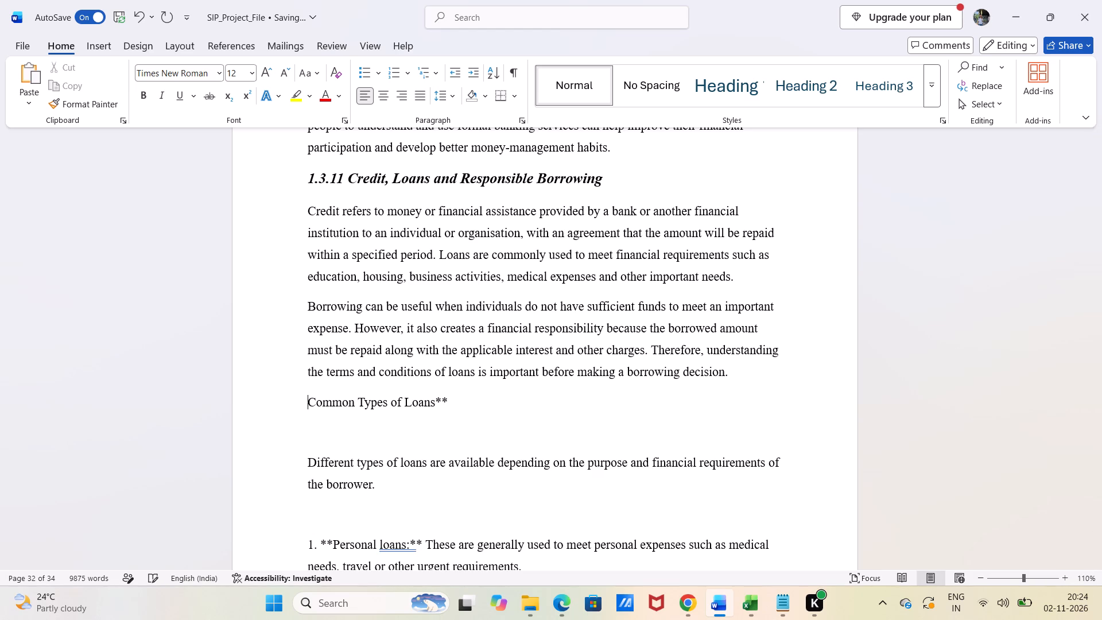
drag(304, 401, 415, 401)
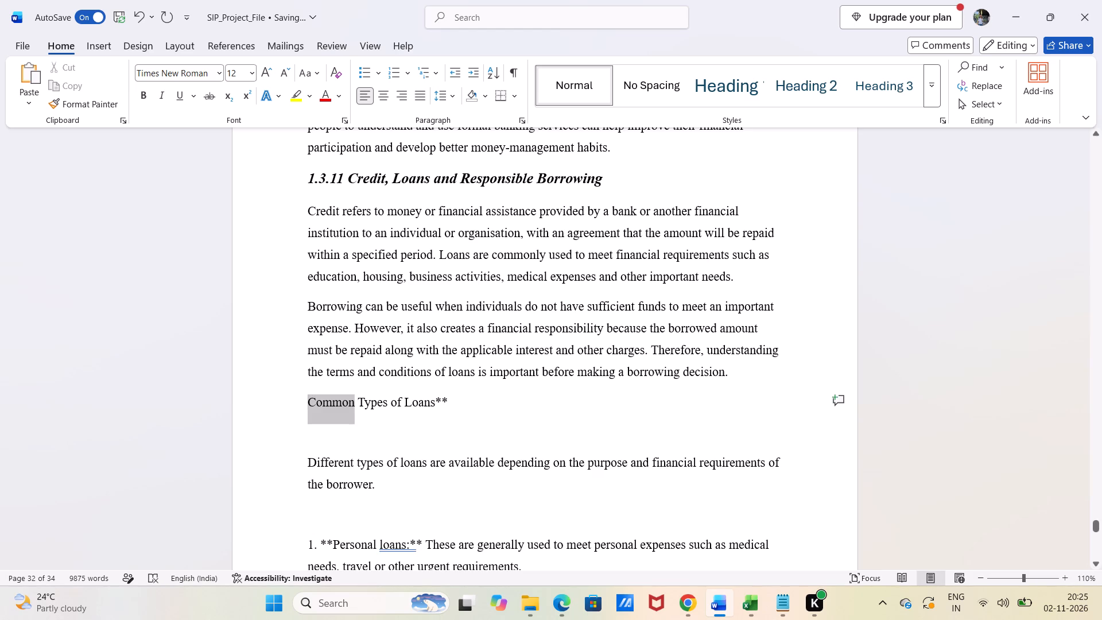
drag(415, 401, 474, 392)
click(417, 408)
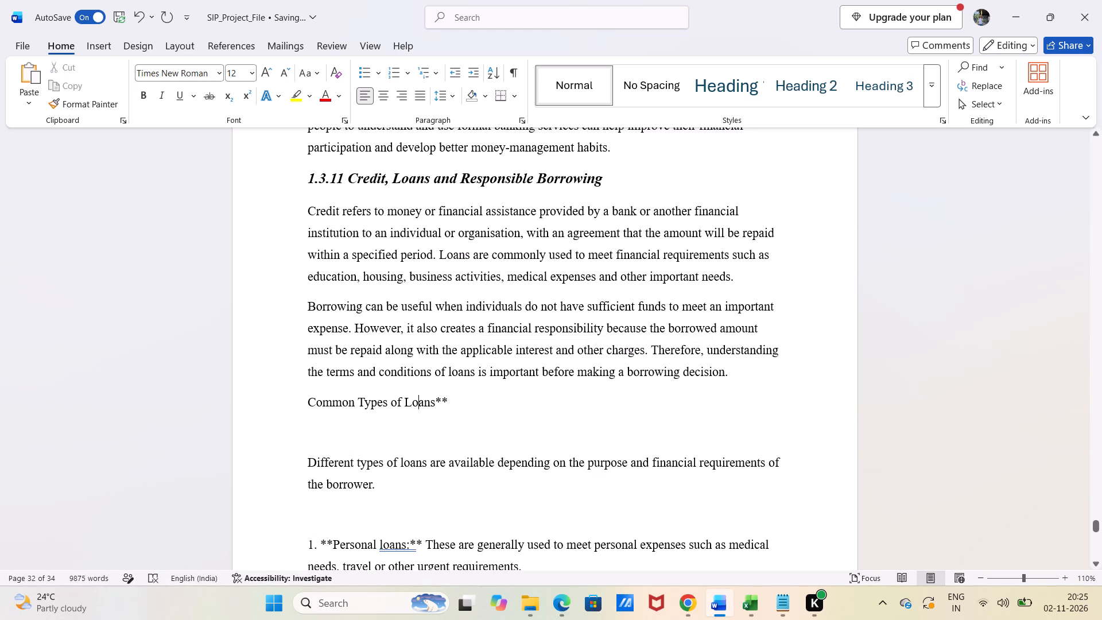
drag(307, 401, 464, 399)
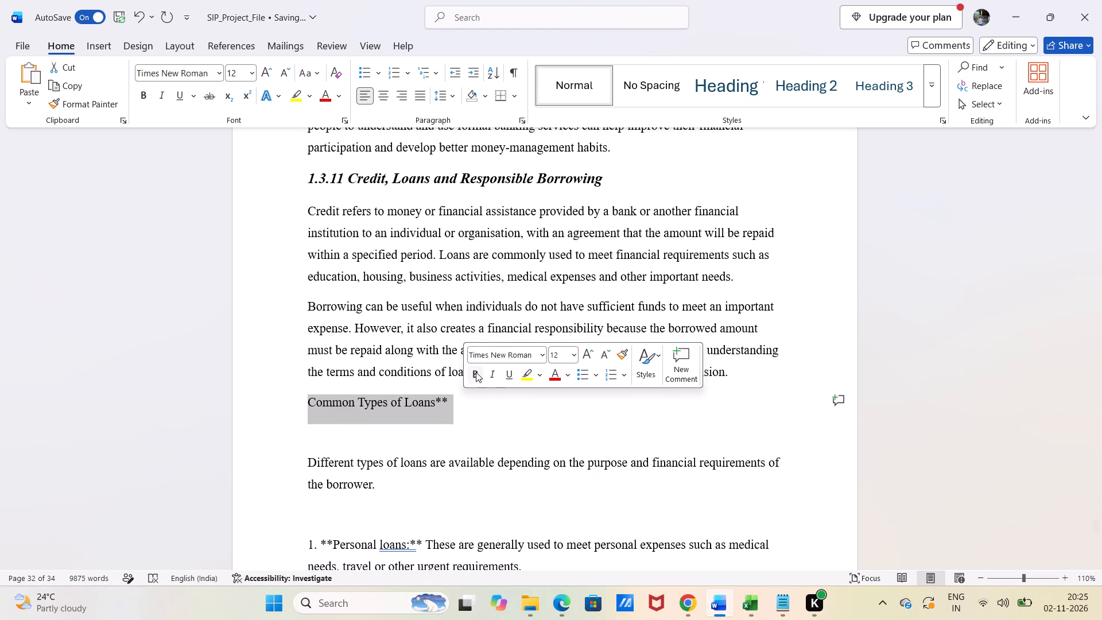
click(476, 372)
click(469, 406)
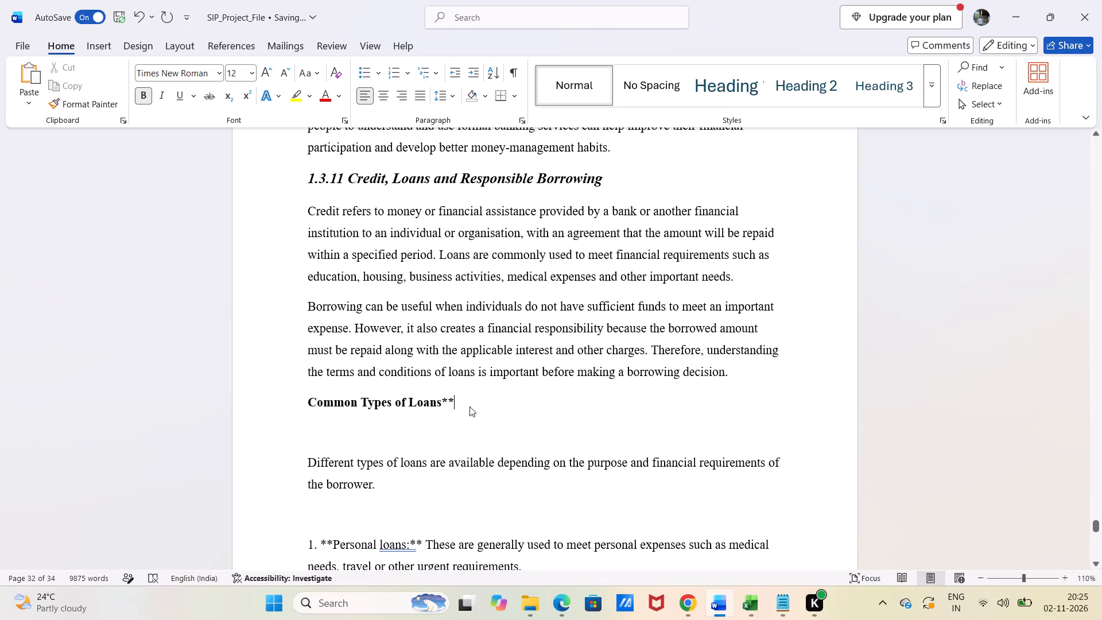
key(BackSpace)
key(BackSpace)
key(space)
text(-)
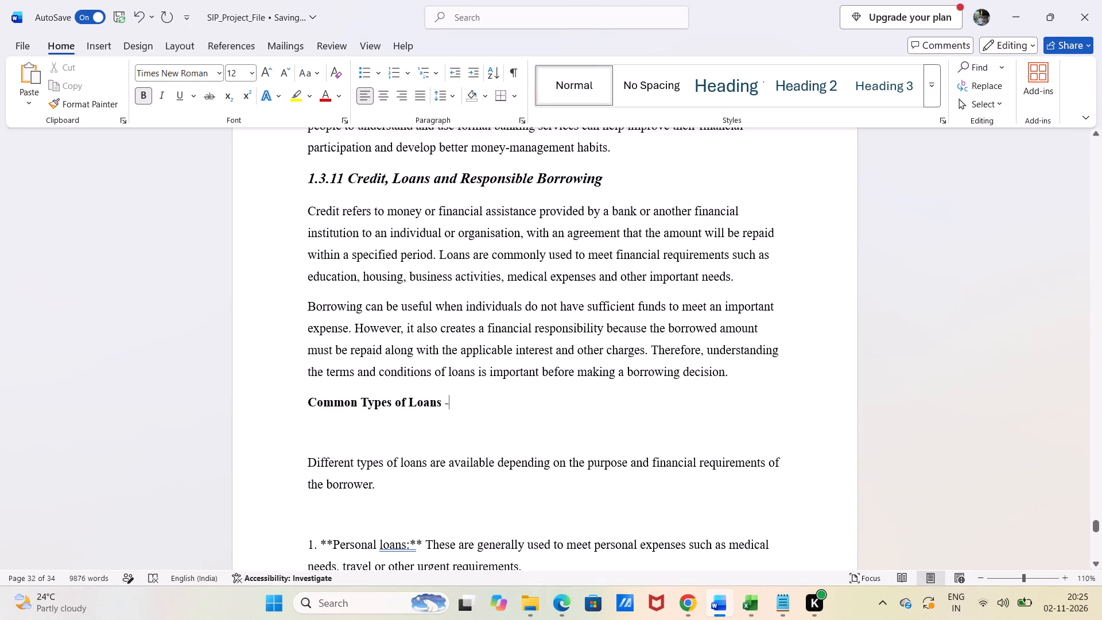
Remove the blank lines below the "Common Types of Loans" heading and above the "Personal loans" item.
click(327, 439)
key(BackSpace)
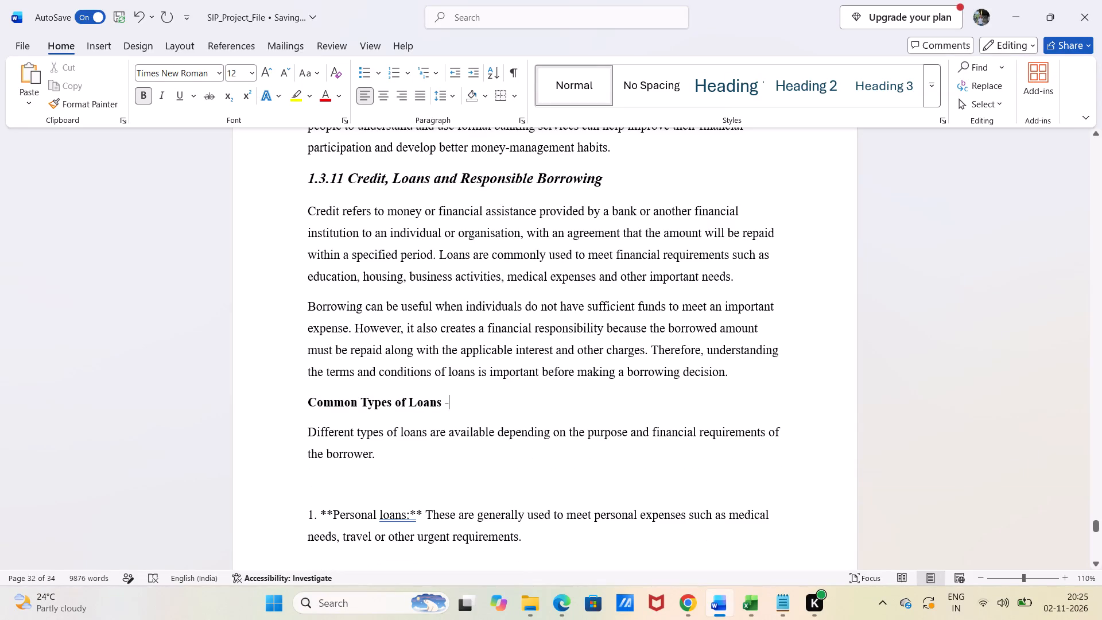
click(315, 487)
key(BackSpace)
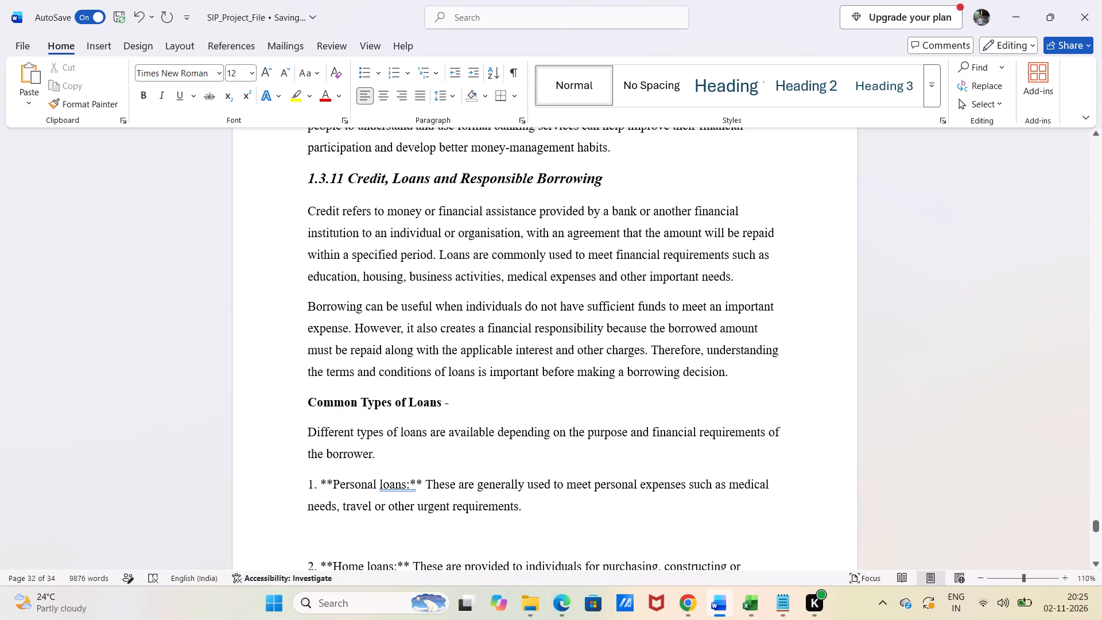
Turn "Personal loans" into item 1 of an automatic numbered list, removing its asterisks and replacing the colon with " -".
click(331, 482)
key(BackSpace)
key(BackSpace)
key(BackSpace)
key(BackSpace)
key(BackSpace)
text(1.)
key(space)
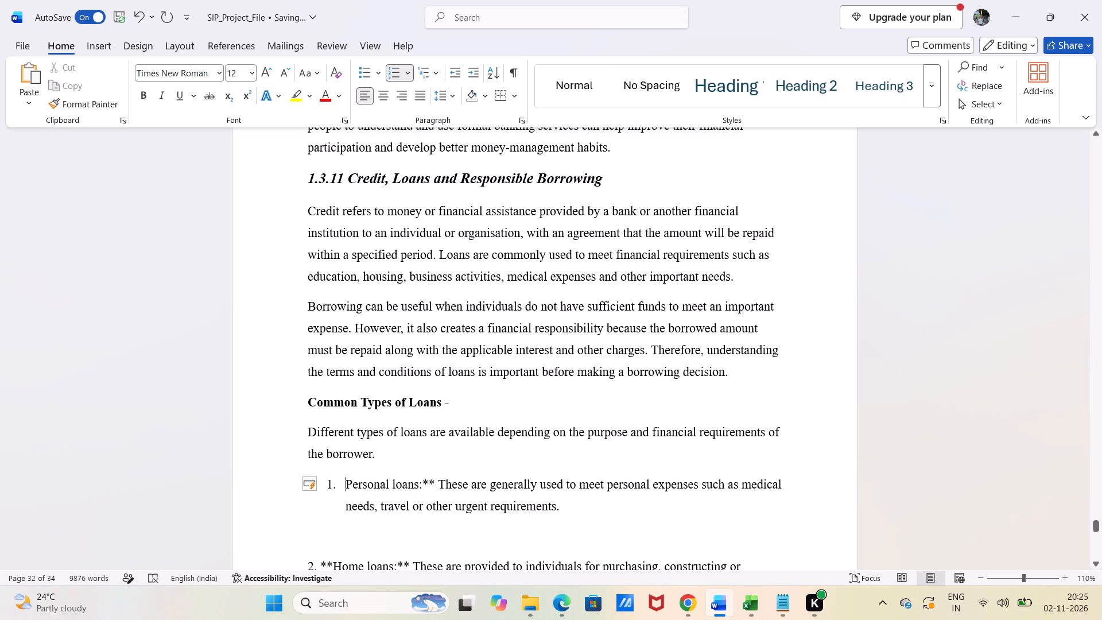
click(434, 483)
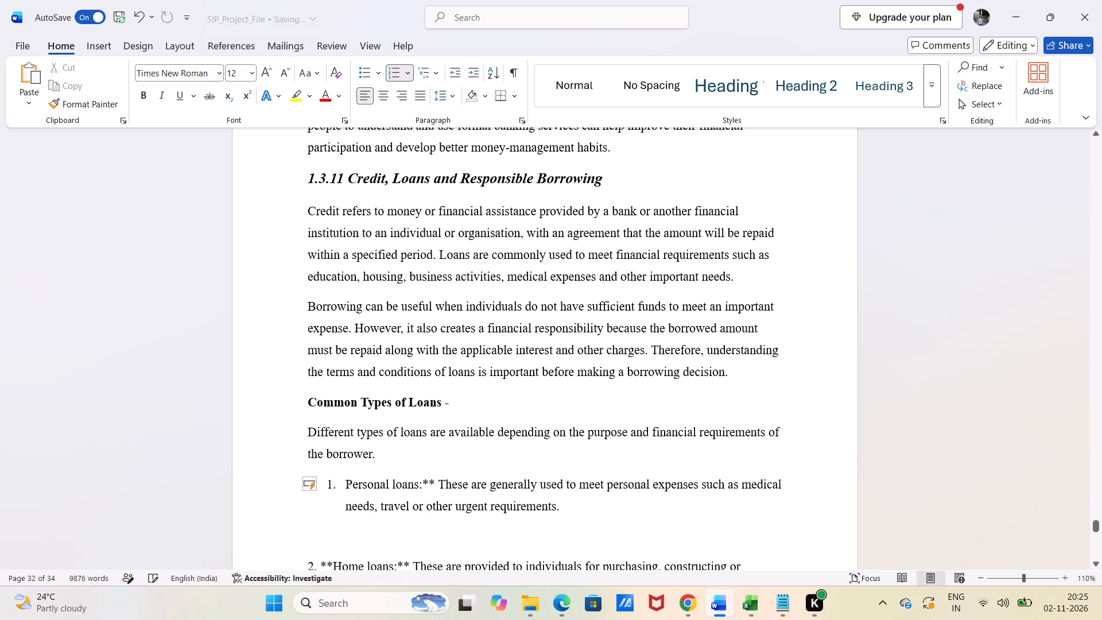
key(BackSpace)
key(BackSpace)
key(BackSpace)
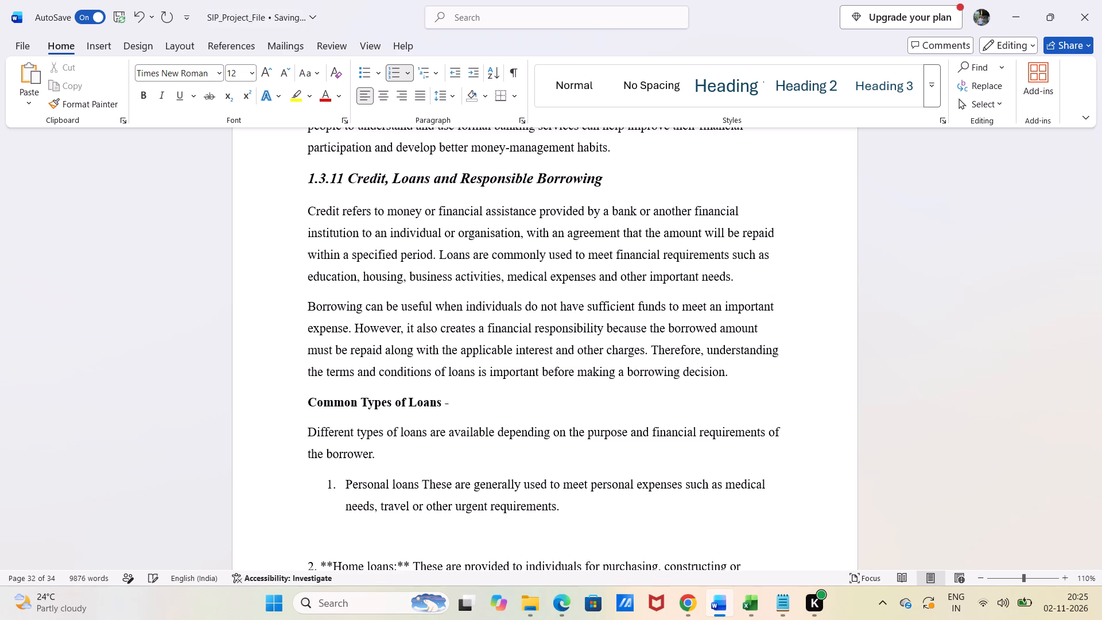
key(space)
text(-)
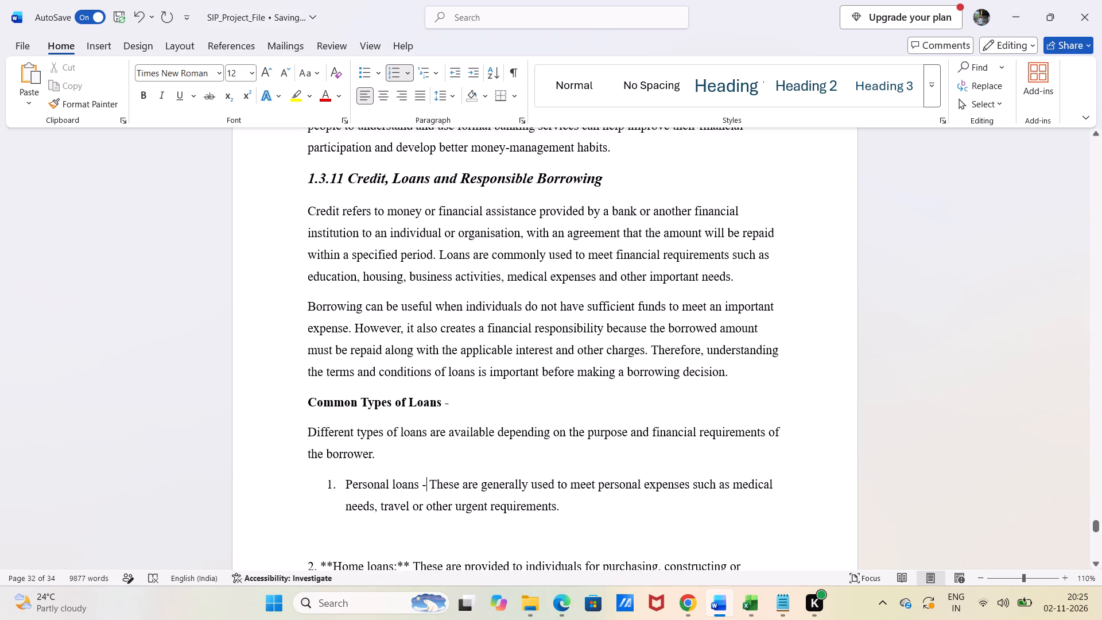
Make "Home loans" item 2 of the numbered list, removing the blank line above and its asterisks, with " - " replacing the colon.
scroll(442, 509, down, 1)
click(332, 440)
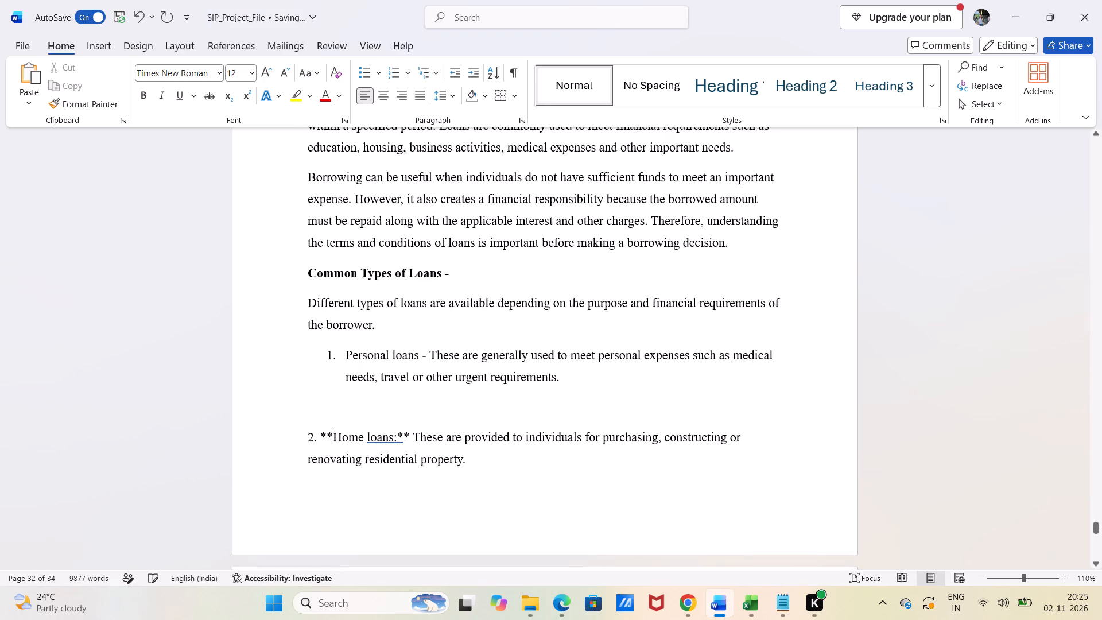
key(BackSpace)
key(BackSpace)
key(BackSpace)
key(BackSpace)
key(BackSpace)
key(BackSpace)
key(BackSpace)
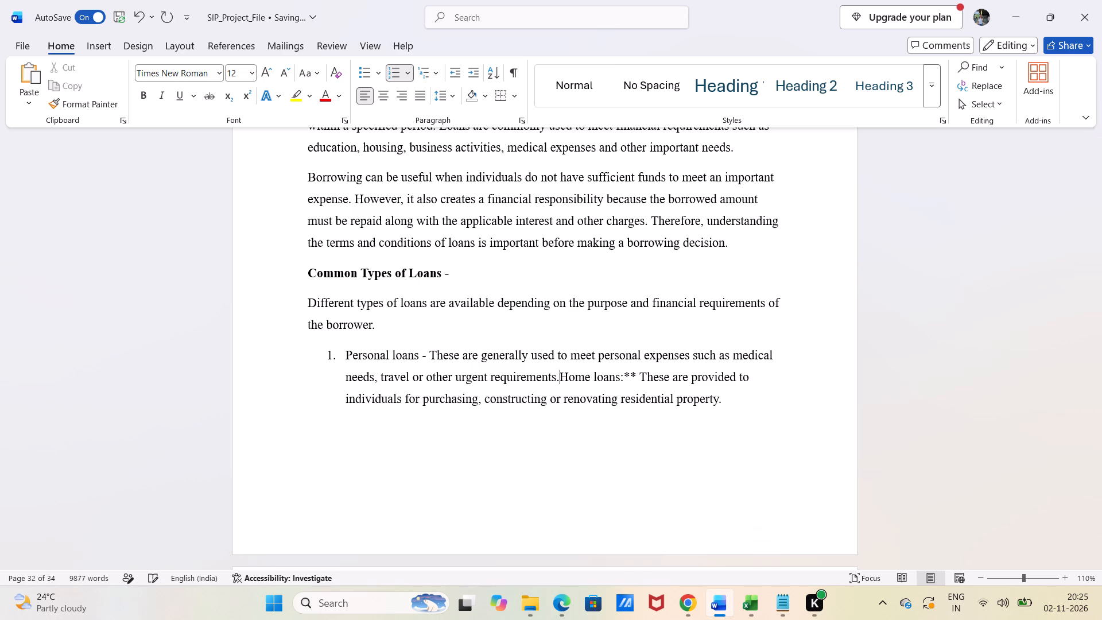
key(Return)
click(424, 398)
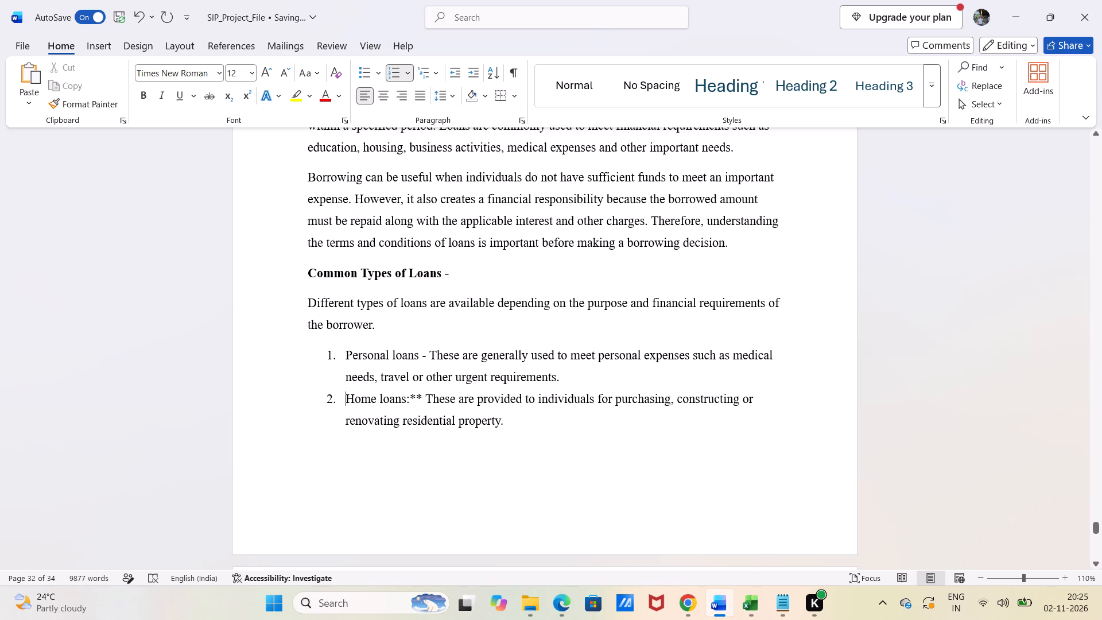
key(BackSpace)
key(BackSpace)
key(BackSpace)
key(BackSpace)
key(space)
text(-)
key(space)
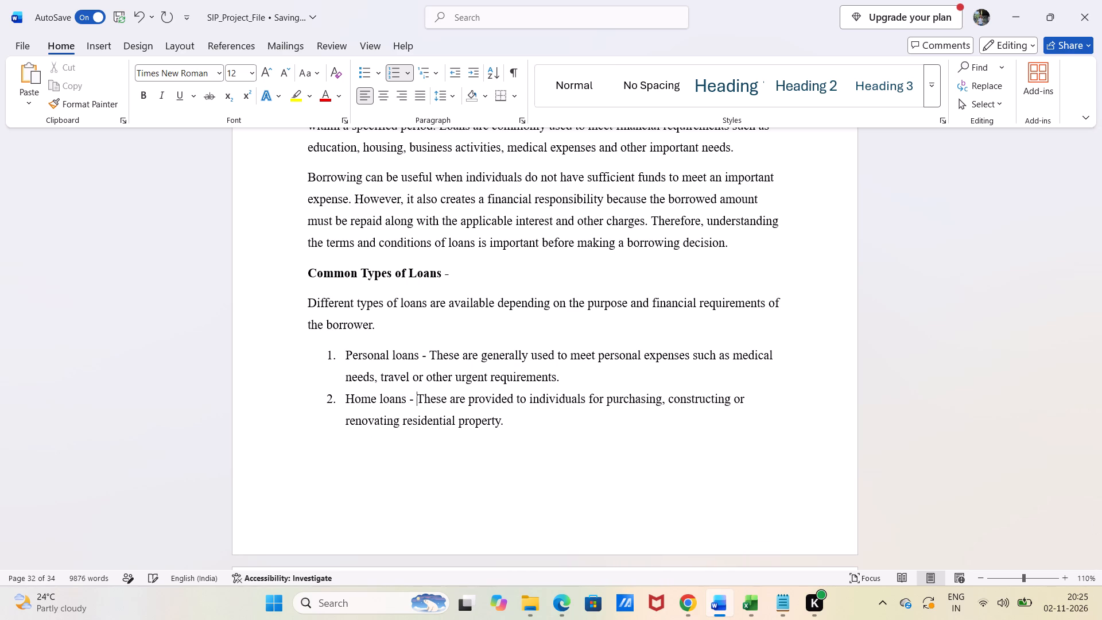
Make "Education loans" item 3 of the numbered list, removing the blank line above and its asterisks, with " -" replacing the colon.
scroll(397, 465, down, 1)
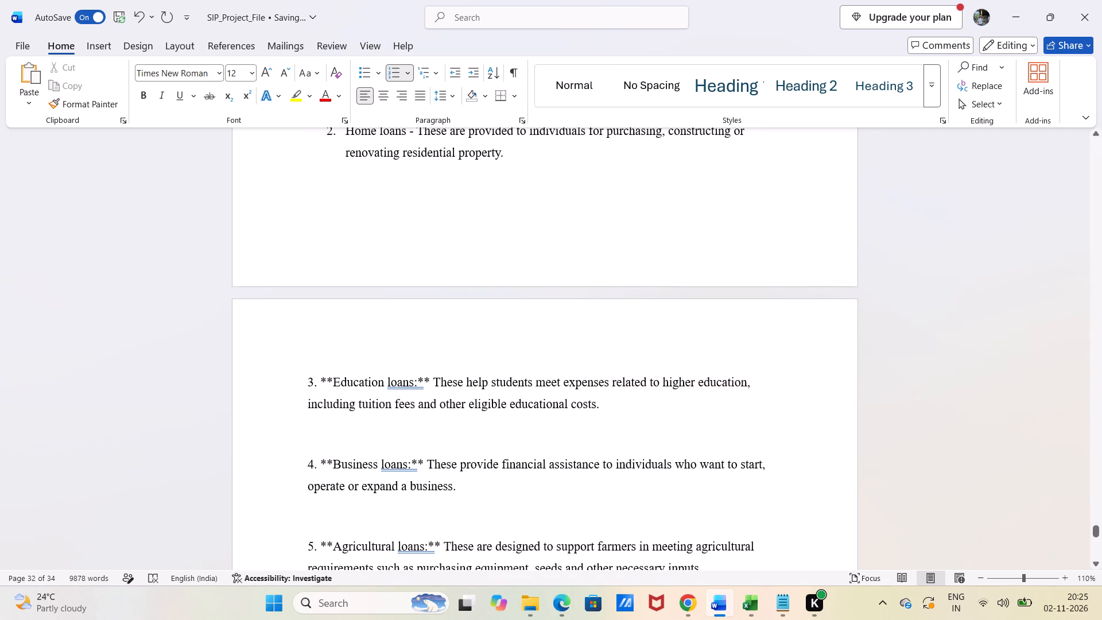
click(332, 376)
key(BackSpace)
key(BackSpace)
key(BackSpace)
key(BackSpace)
key(BackSpace)
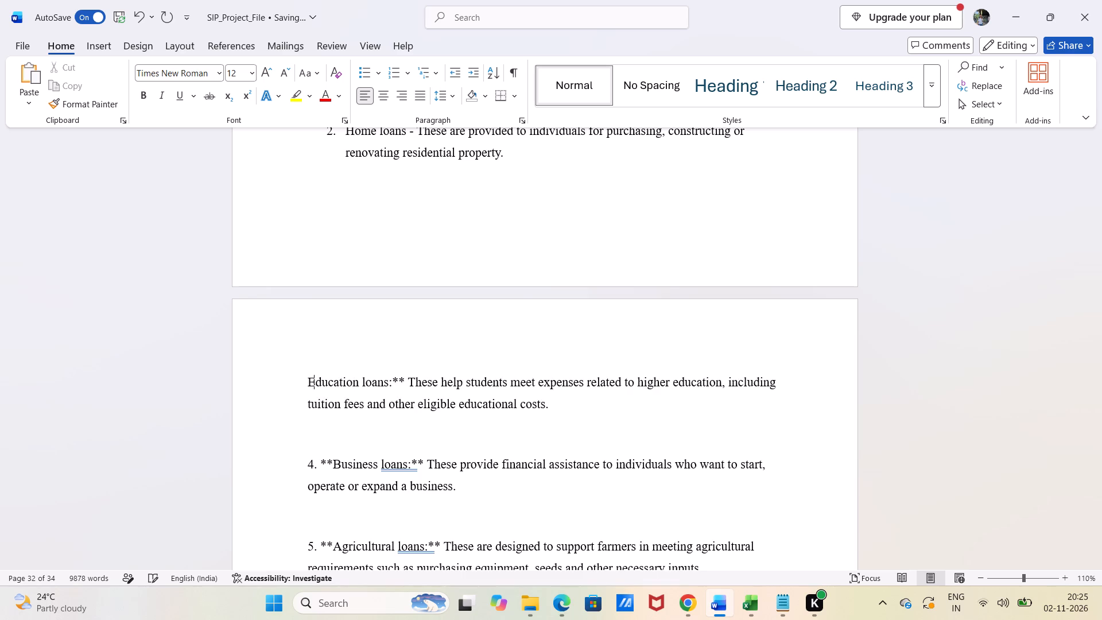
key(BackSpace)
key(BackSpace)
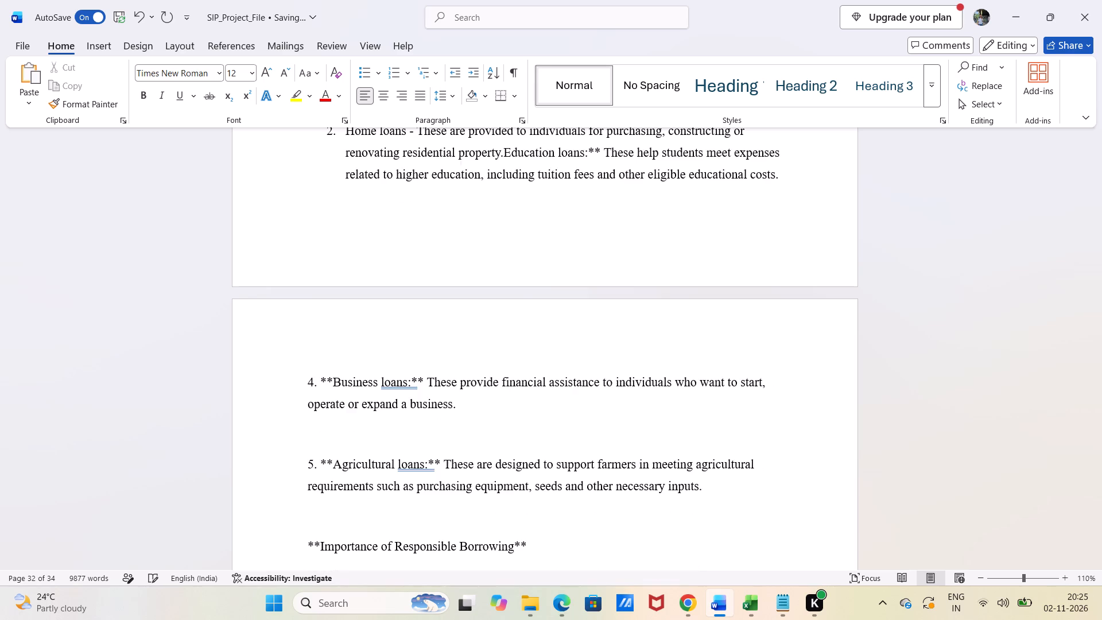
key(Return)
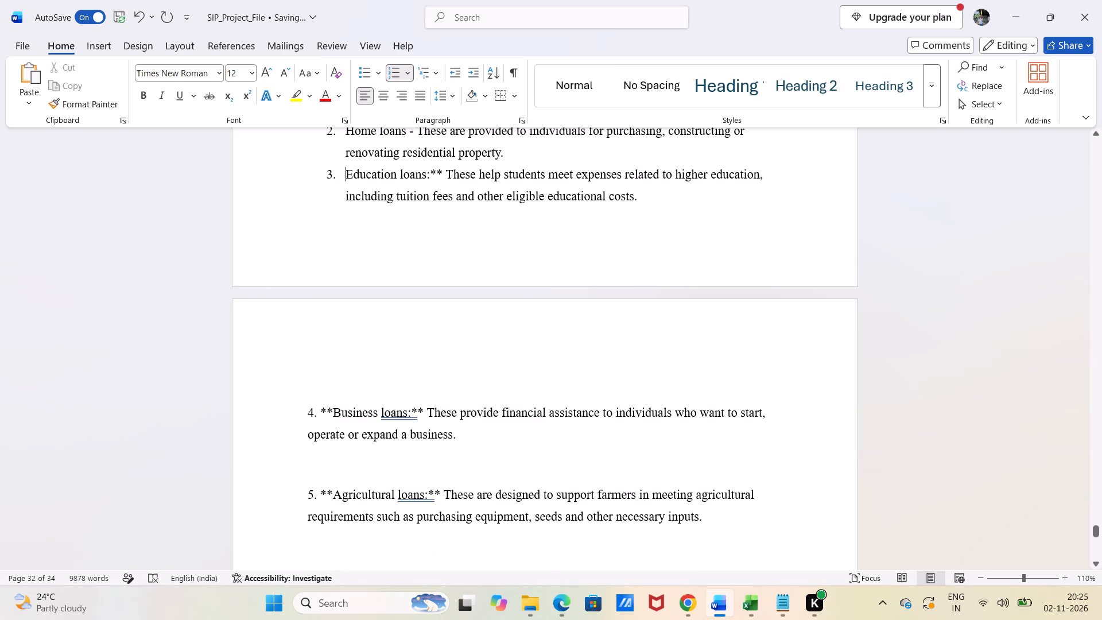
click(441, 173)
key(BackSpace)
key(BackSpace)
key(BackSpace)
key(BackSpace)
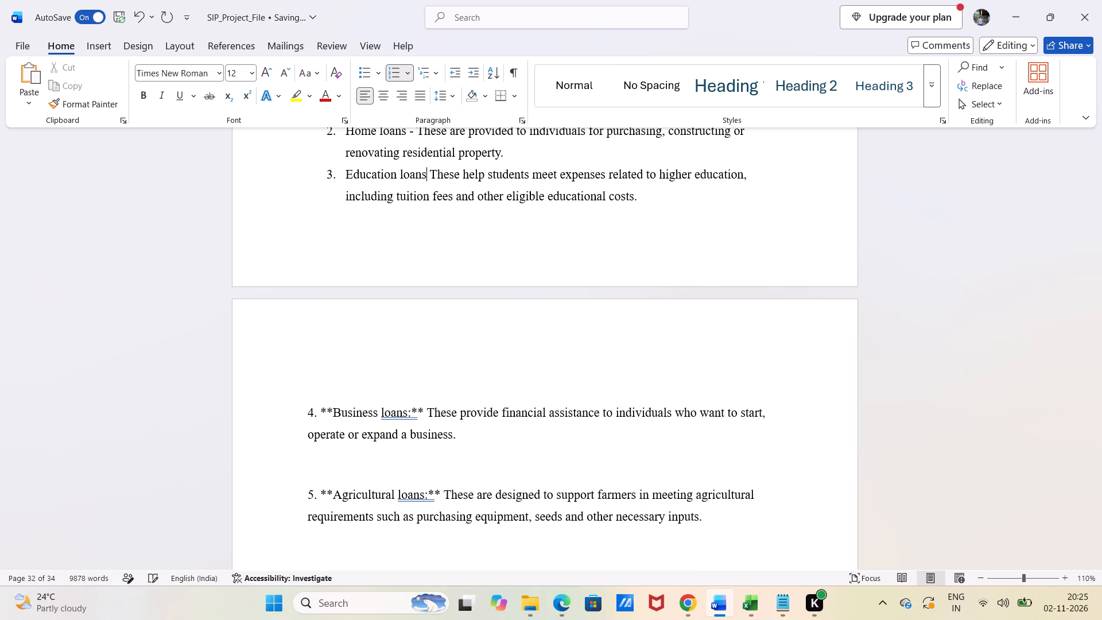
text(s -)
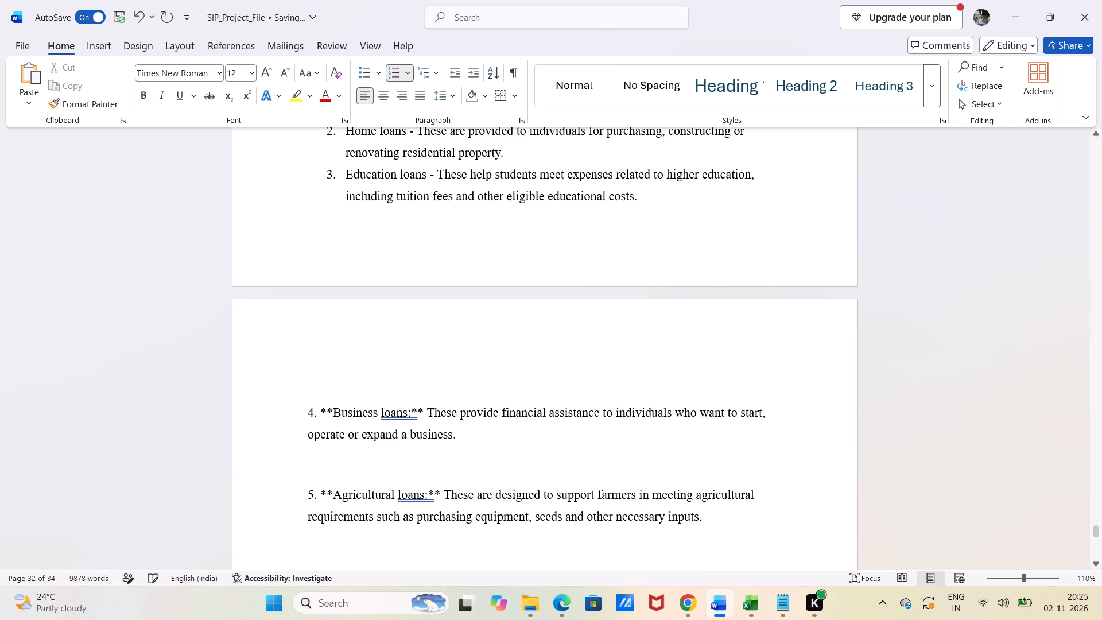
Make "Business loans" item 4 of the numbered list, removing the blank line above and its asterisks, with " - " replacing the colon.
click(332, 410)
key(BackSpace)
key(BackSpace)
key(BackSpace)
key(BackSpace)
key(BackSpace)
key(BackSpace)
key(BackSpace)
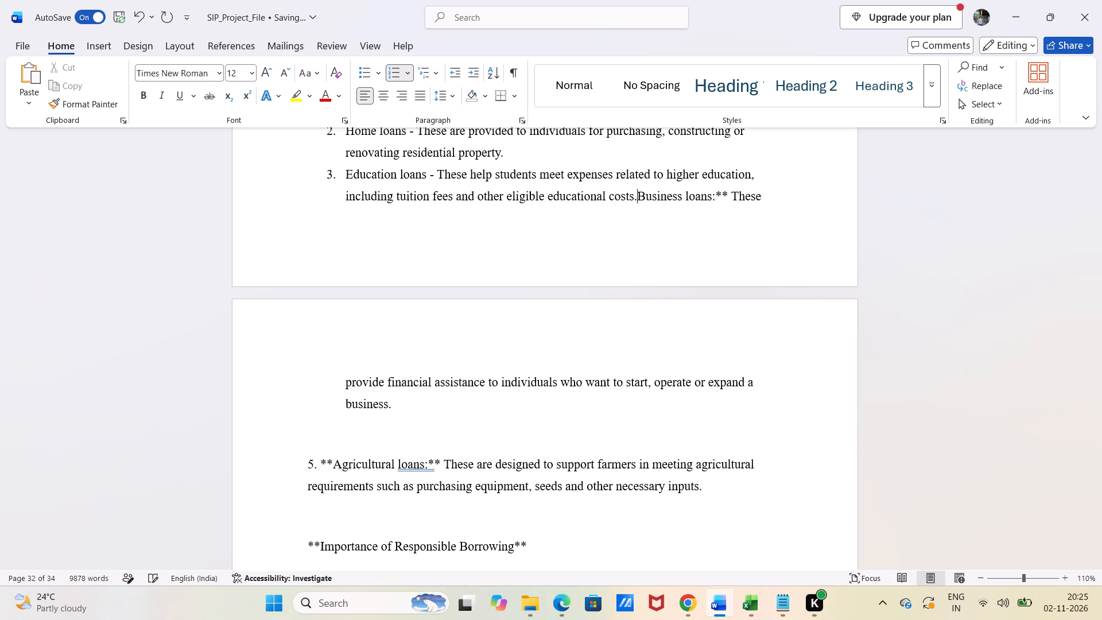
key(Return)
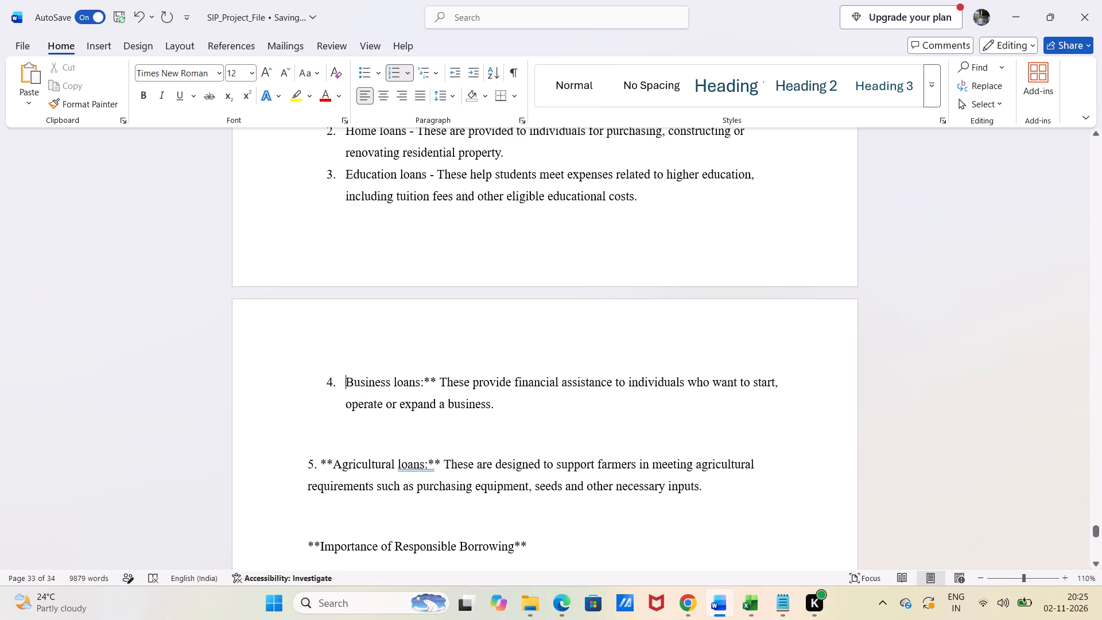
click(438, 381)
key(BackSpace)
key(BackSpace)
key(BackSpace)
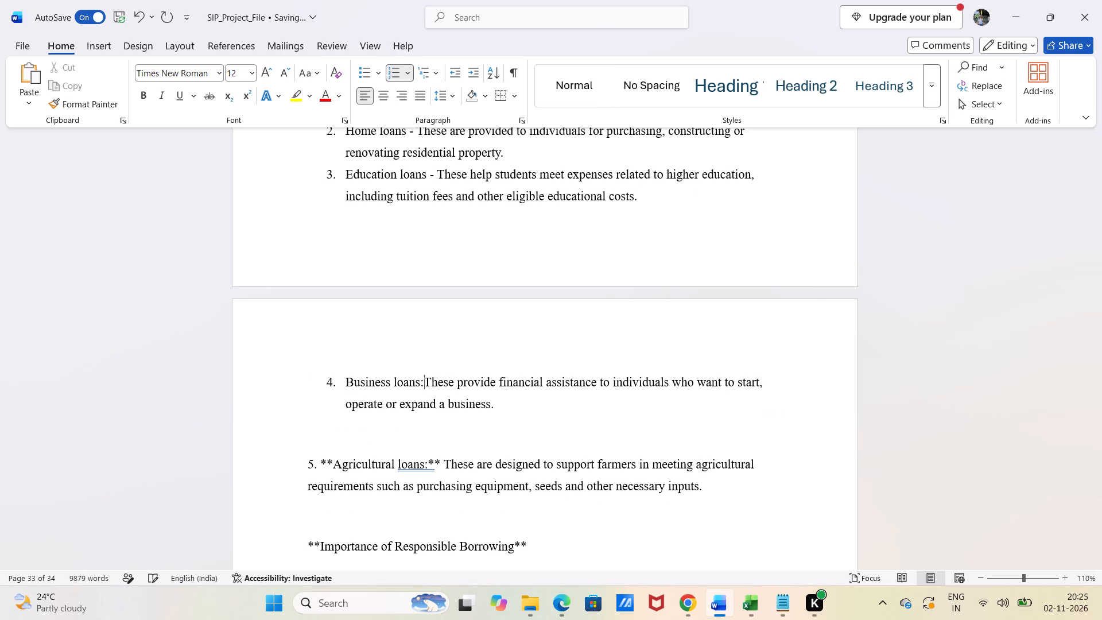
key(BackSpace)
key(space)
text(-)
key(space)
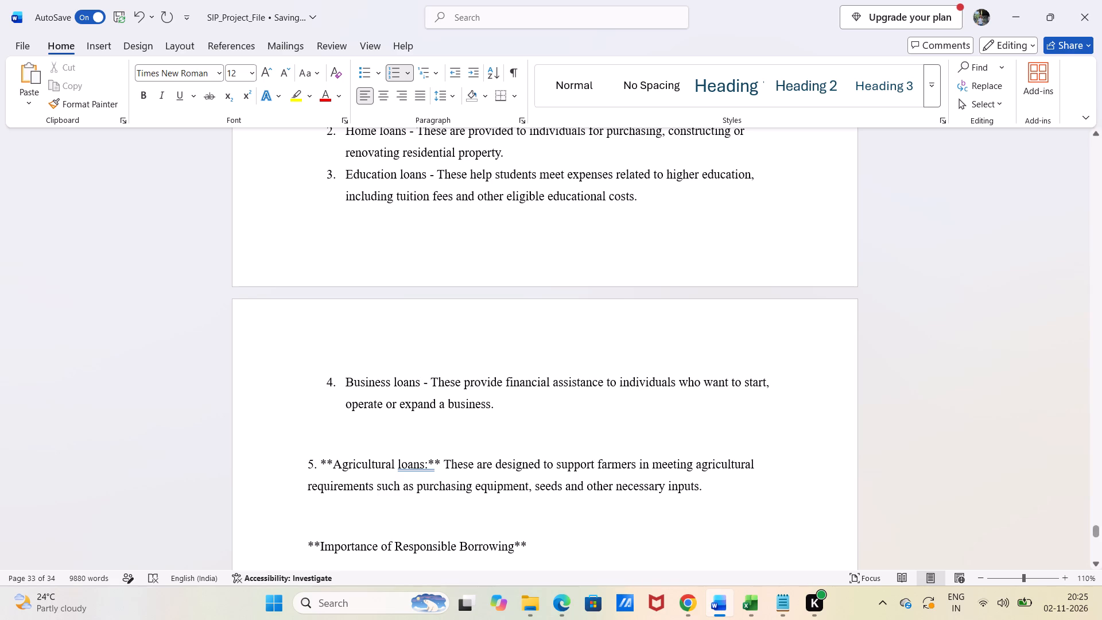
Make "Agricultural loans" item 5 of the numbered list, removing the blank line above and its asterisks, with " -" replacing the colon.
click(332, 464)
key(BackSpace)
key(BackSpace)
key(BackSpace)
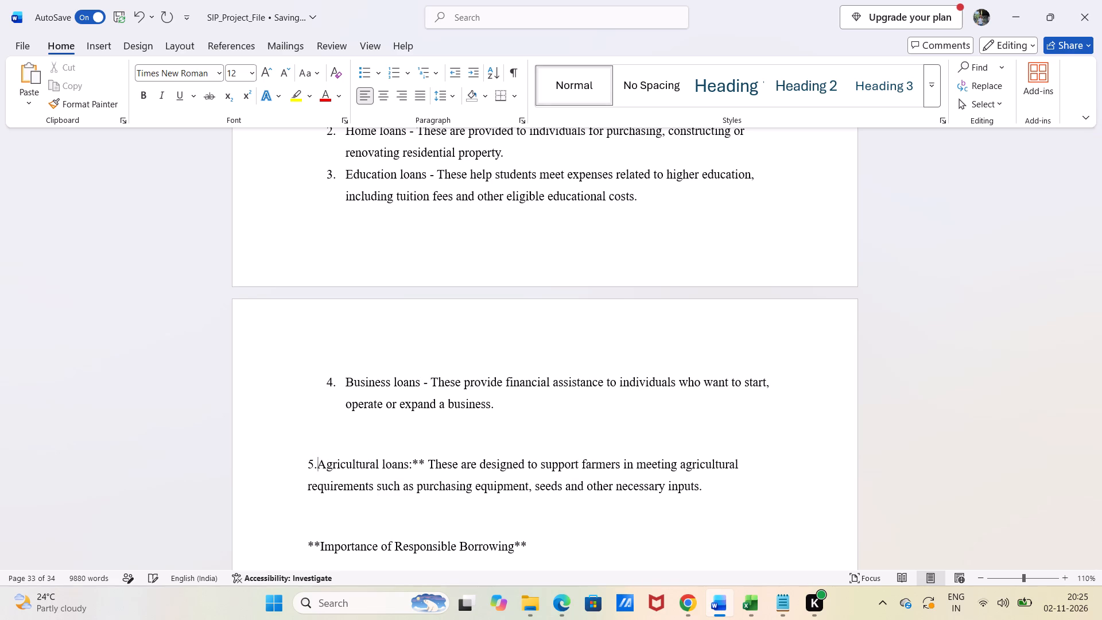
key(BackSpace)
key(BackSpace)
key(BackSpace)
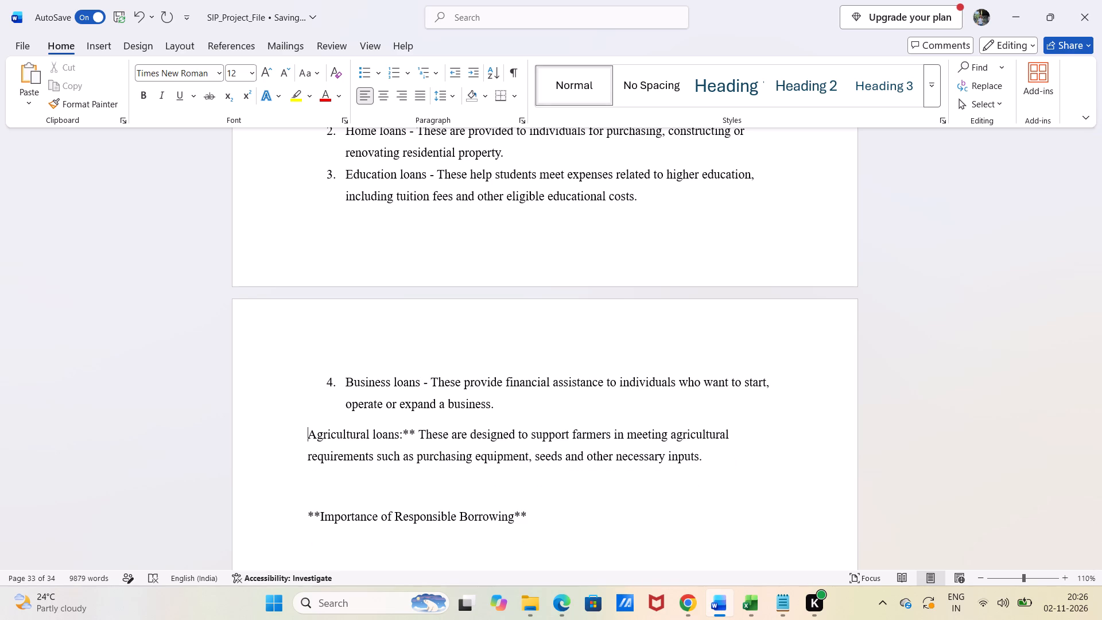
key(BackSpace)
key(Return)
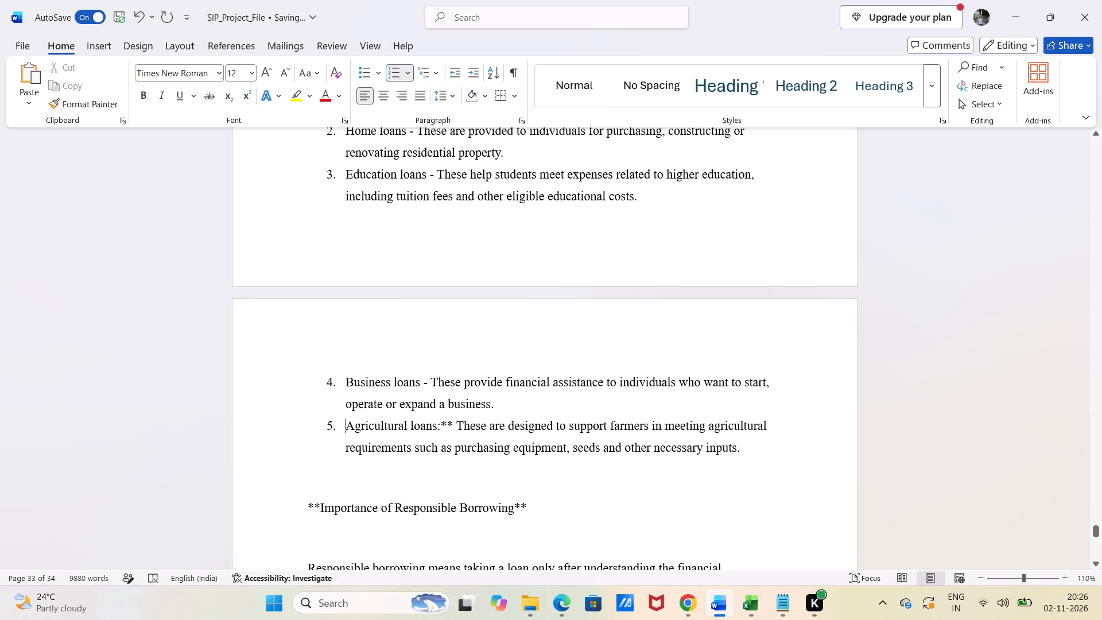
click(451, 423)
key(BackSpace)
key(BackSpace)
key(BackSpace)
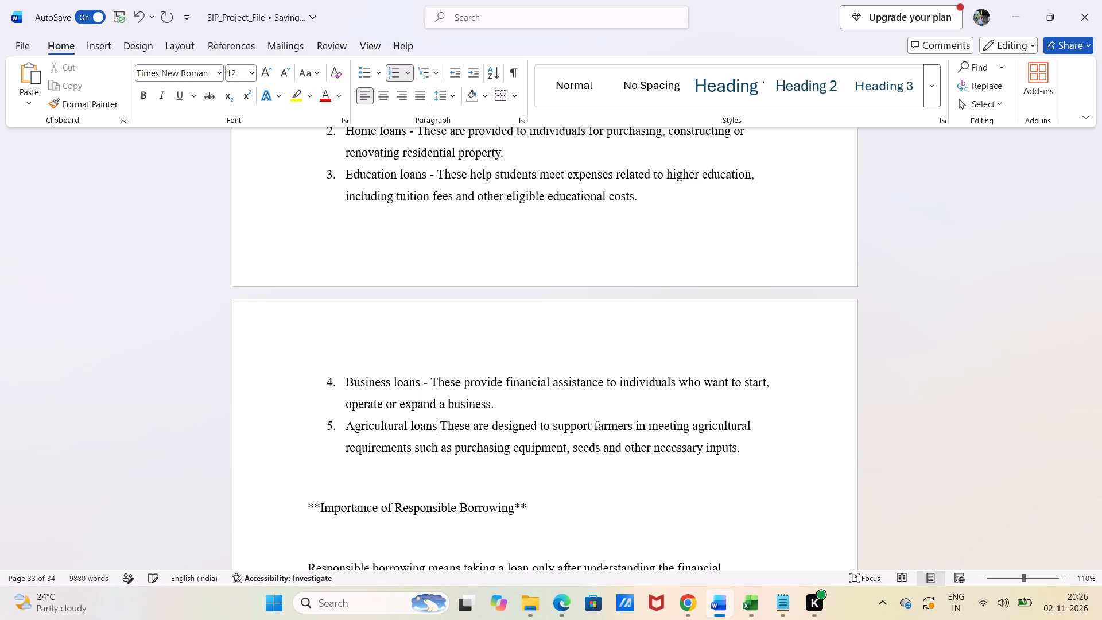
key(space)
text(-)
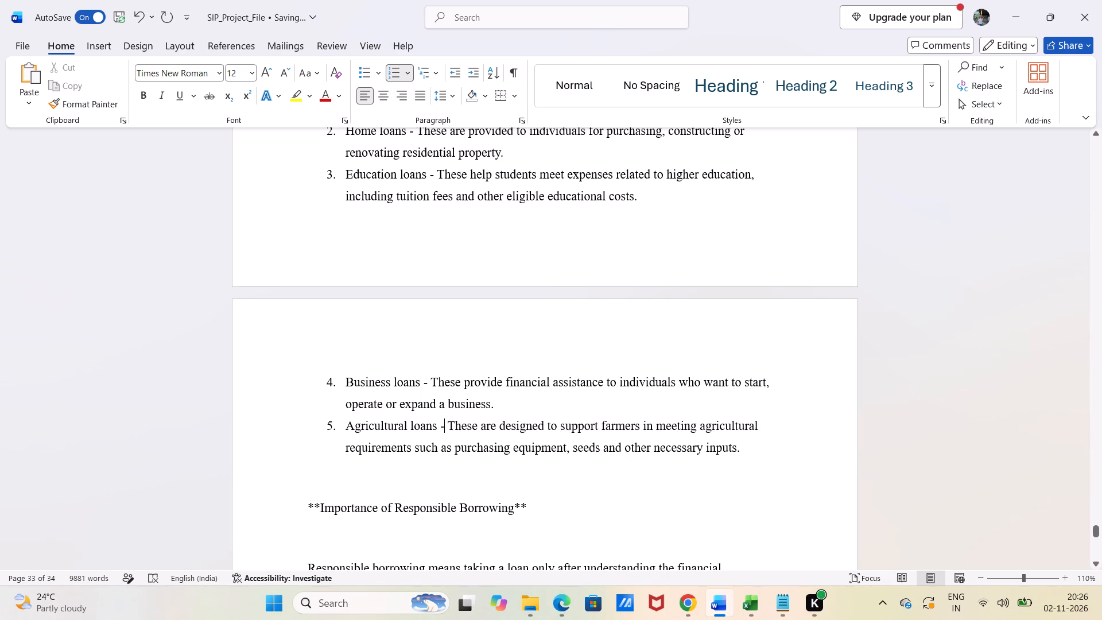
Make "Importance of Responsible Borrowing" a bold heading ending in " -", removing its asterisks and the blank line above it.
click(321, 507)
key(BackSpace)
key(BackSpace)
key(BackSpace)
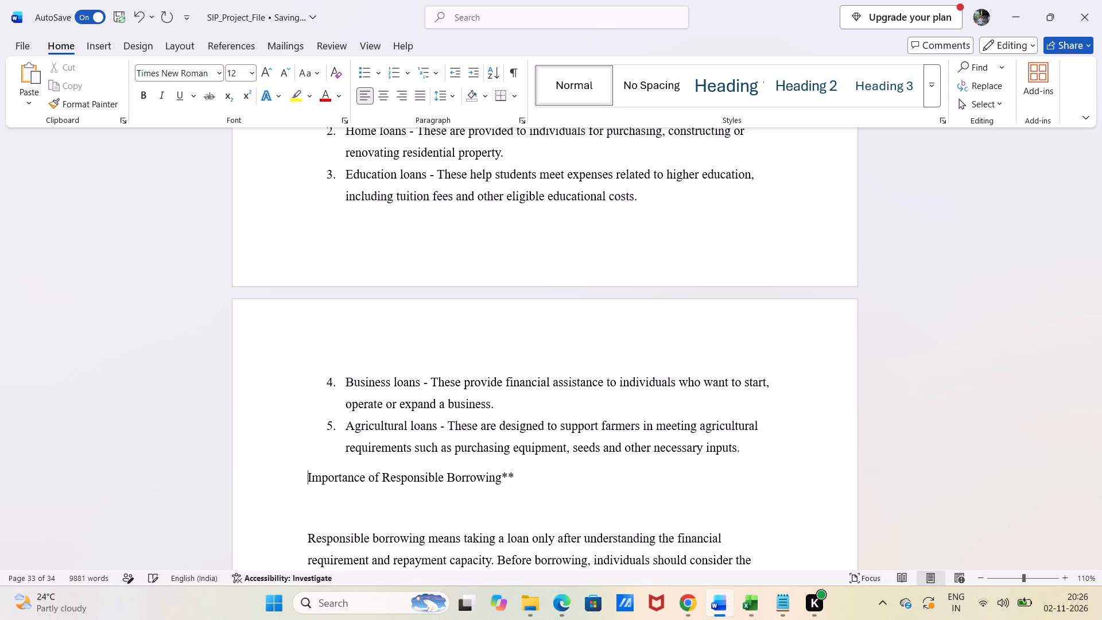
drag(304, 478, 537, 487)
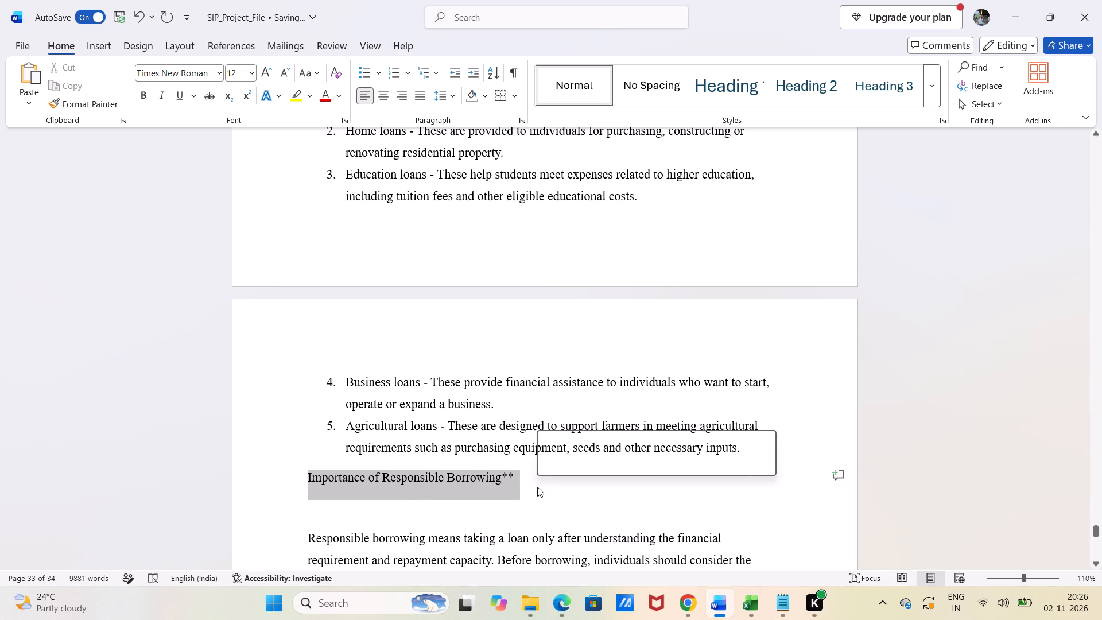
click(550, 466)
click(536, 485)
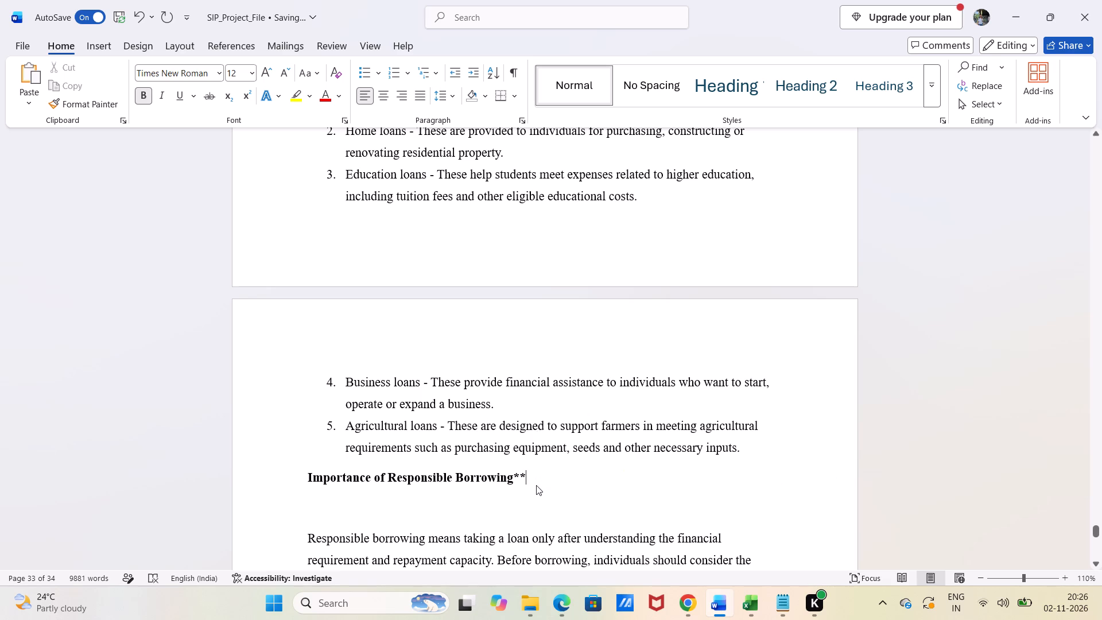
key(BackSpace)
key(BackSpace)
key(space)
text(-)
Remove the blank lines below the "Importance of Responsible Borrowing" heading and above the "Borrowers should also make sure" paragraph.
click(337, 506)
key(BackSpace)
scroll(337, 506, down, 1)
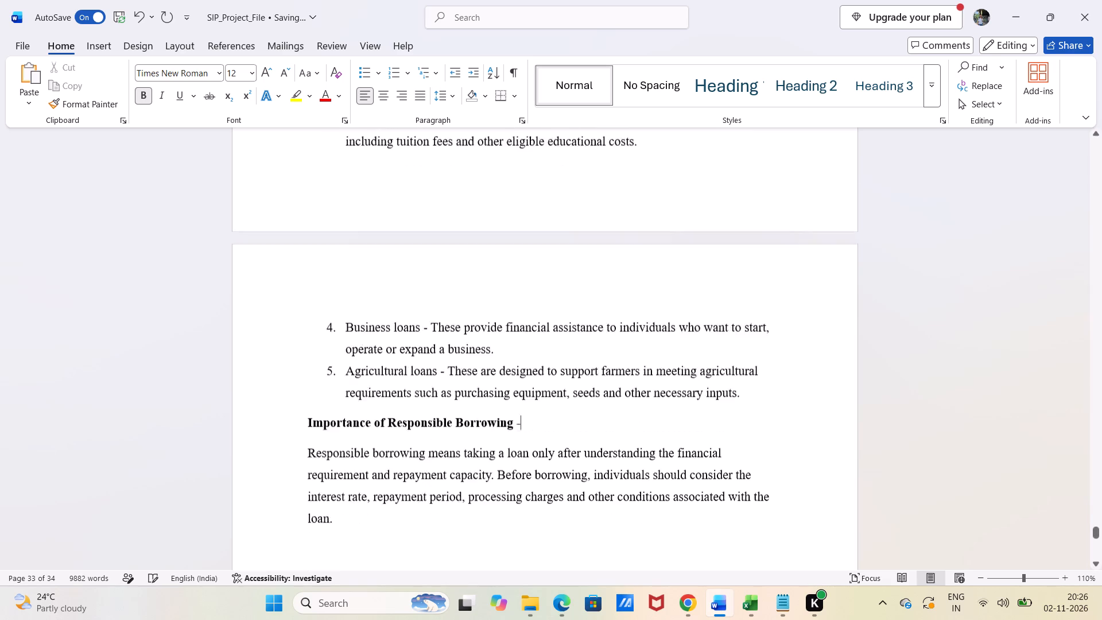
scroll(337, 506, down, 1)
click(311, 424)
key(BackSpace)
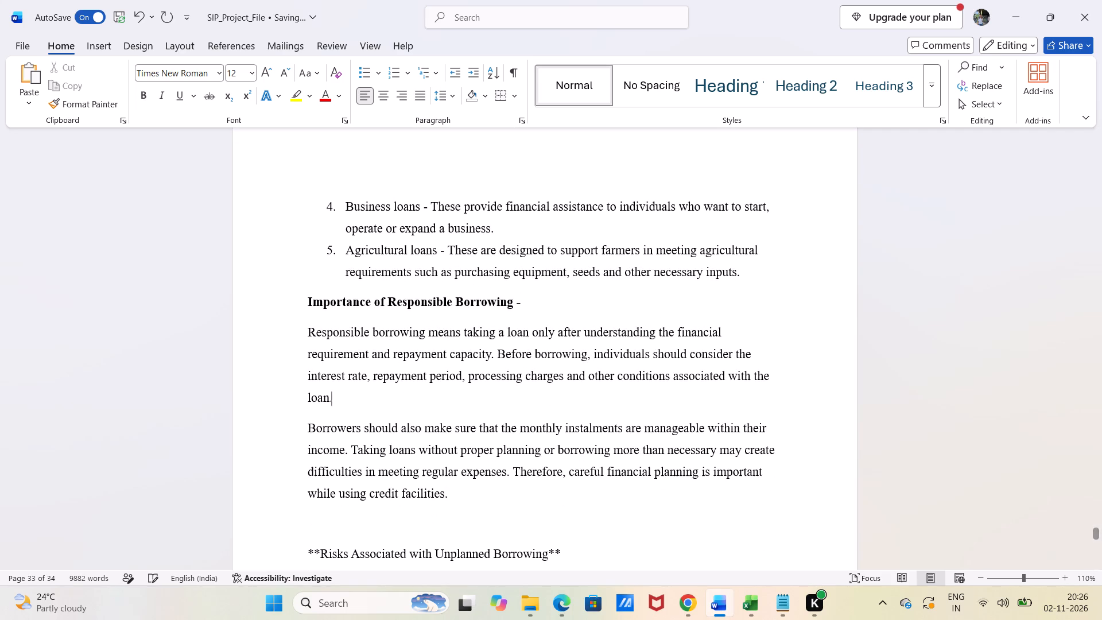
Make "Risks Associated with Unplanned Borrowing" a bold heading ending in " -", removing its asterisks and the blank line above it.
scroll(311, 424, down, 1)
click(325, 362)
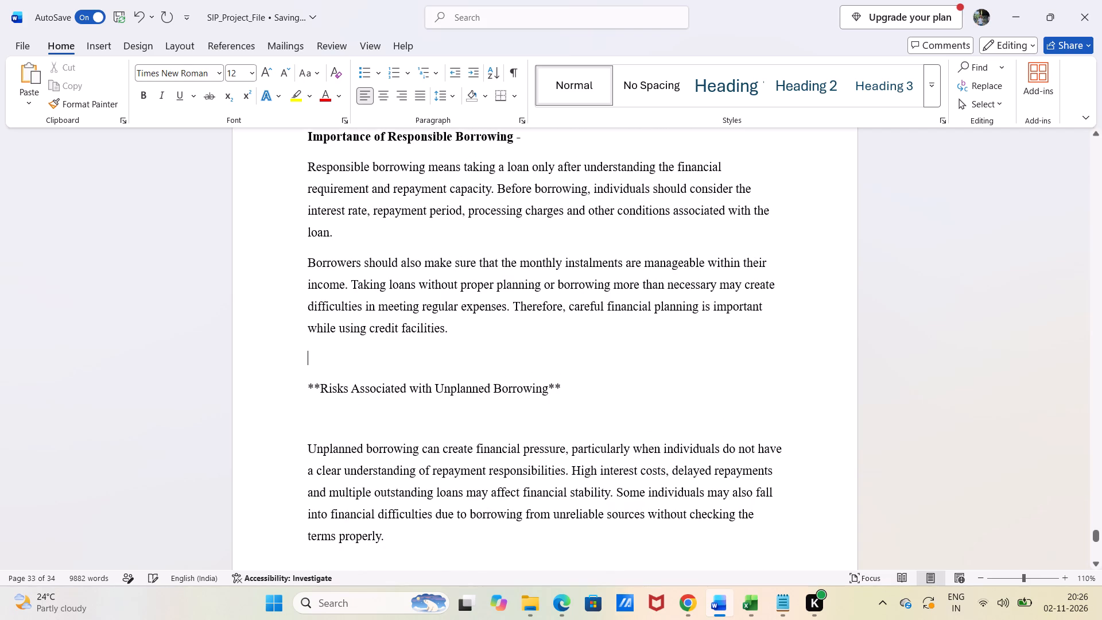
key(BackSpace)
drag(302, 354, 385, 363)
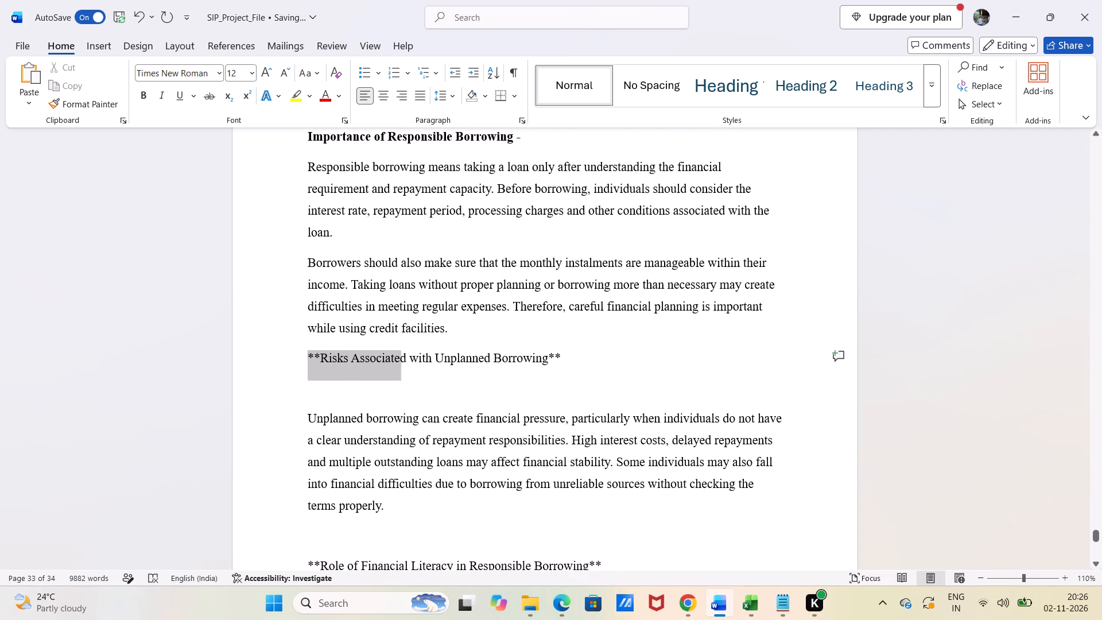
drag(385, 363, 560, 374)
click(573, 350)
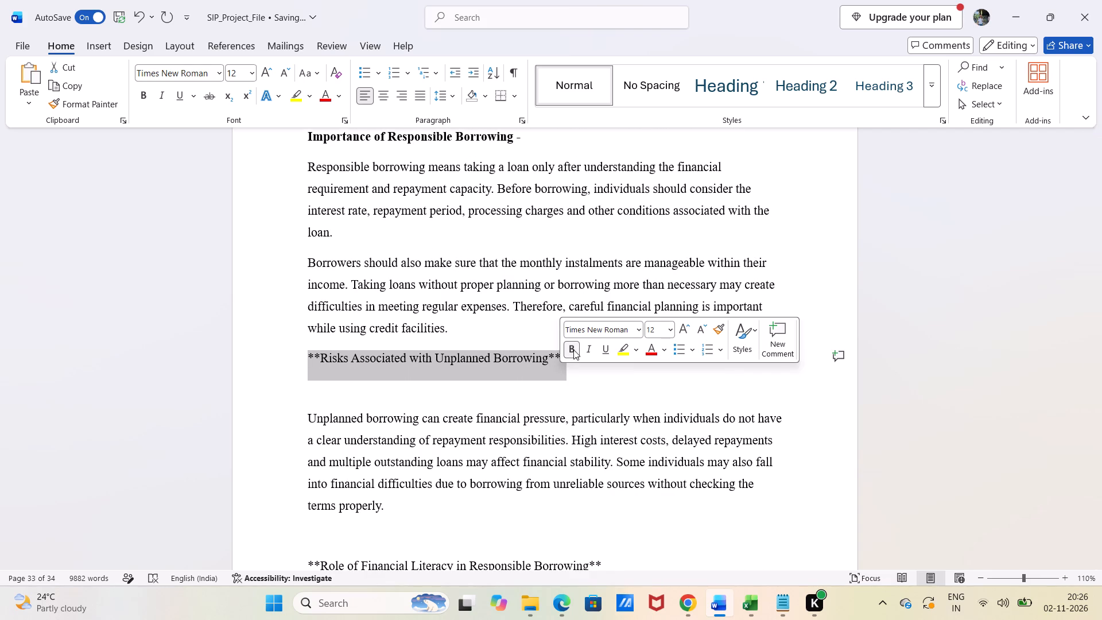
click(589, 370)
key(BackSpace)
key(BackSpace)
key(space)
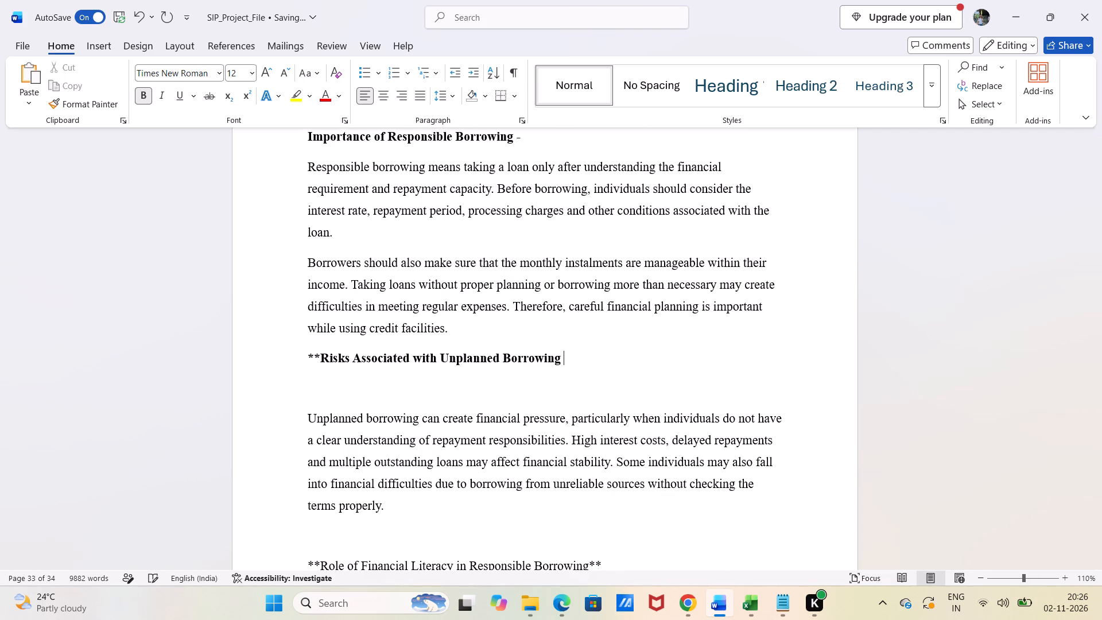
text(-)
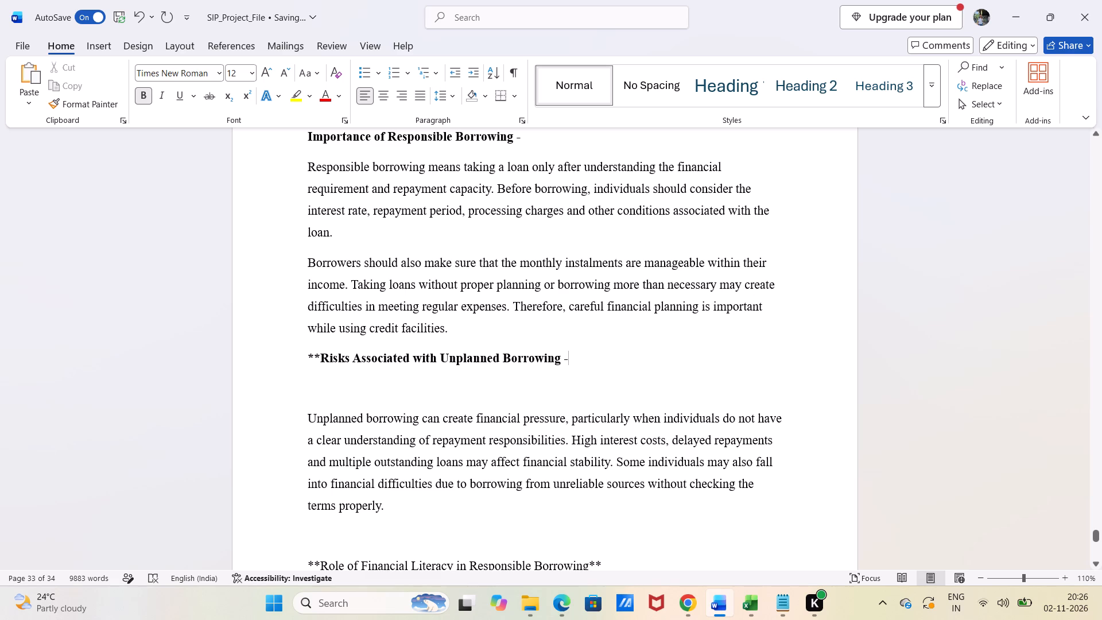
click(321, 358)
key(BackSpace)
key(BackSpace)
Remove the blank lines below the "Risks Associated with Unplanned Borrowing" heading and above the "Role of Financial Literacy in Responsible Borrowing" line.
key(Down)
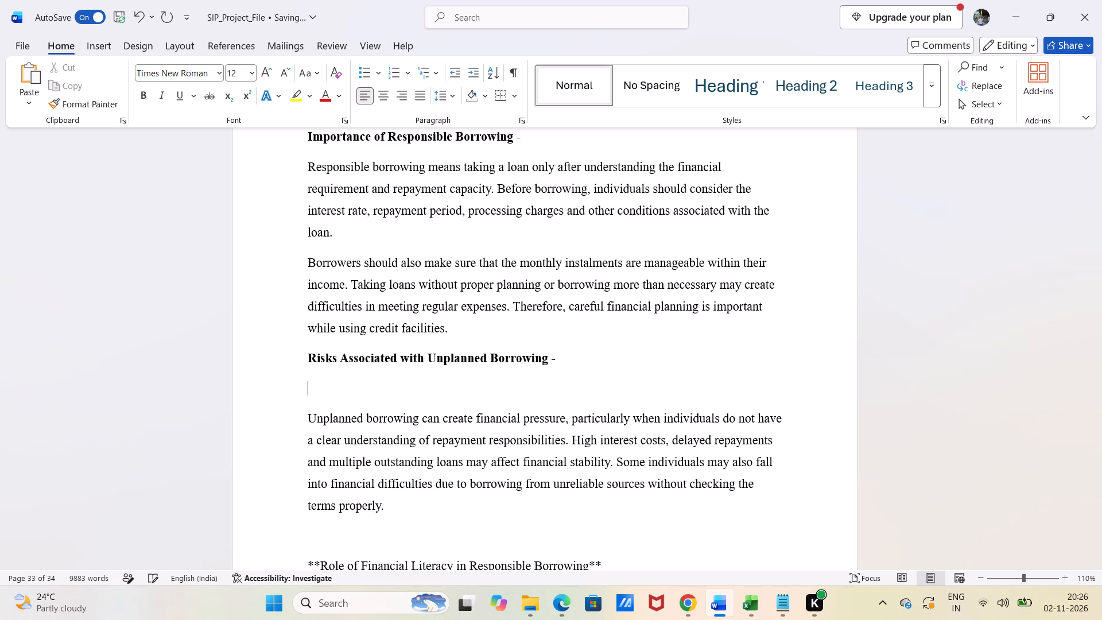
key(BackSpace)
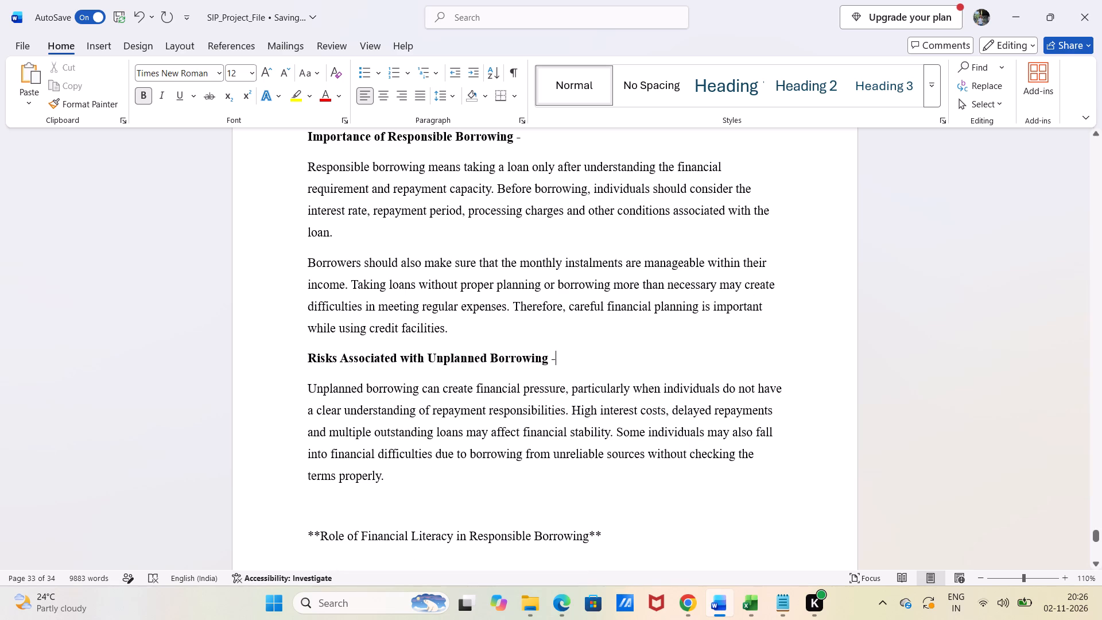
click(324, 505)
key(BackSpace)
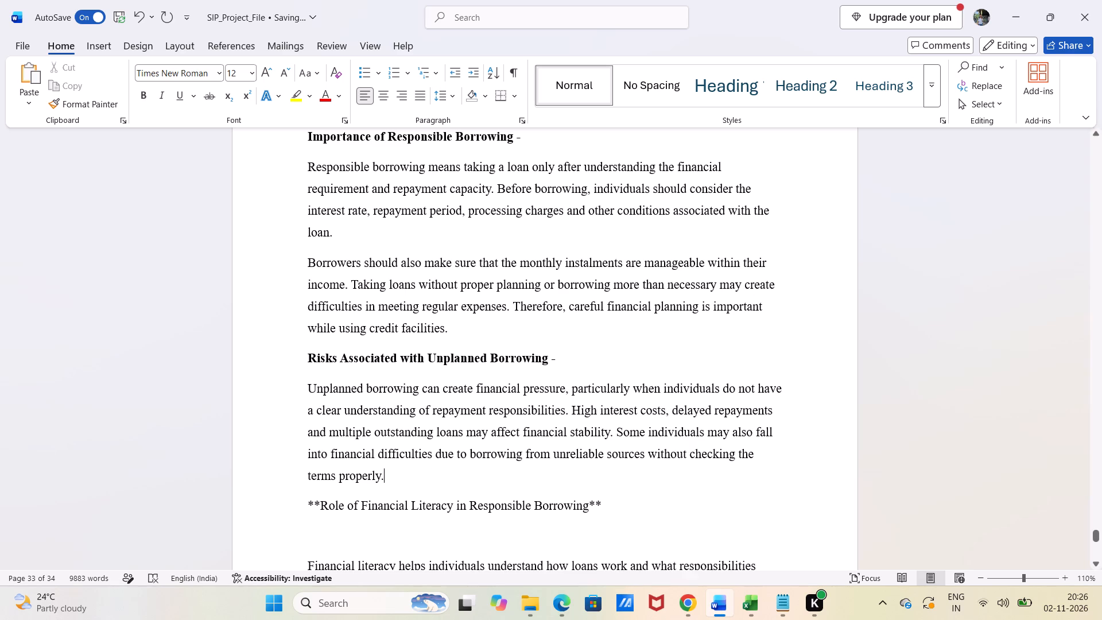
Make "Role of Financial Literacy in Responsible Borrowing" a bold heading ending in " -", removing its asterisks.
scroll(329, 503, down, 1)
click(319, 382)
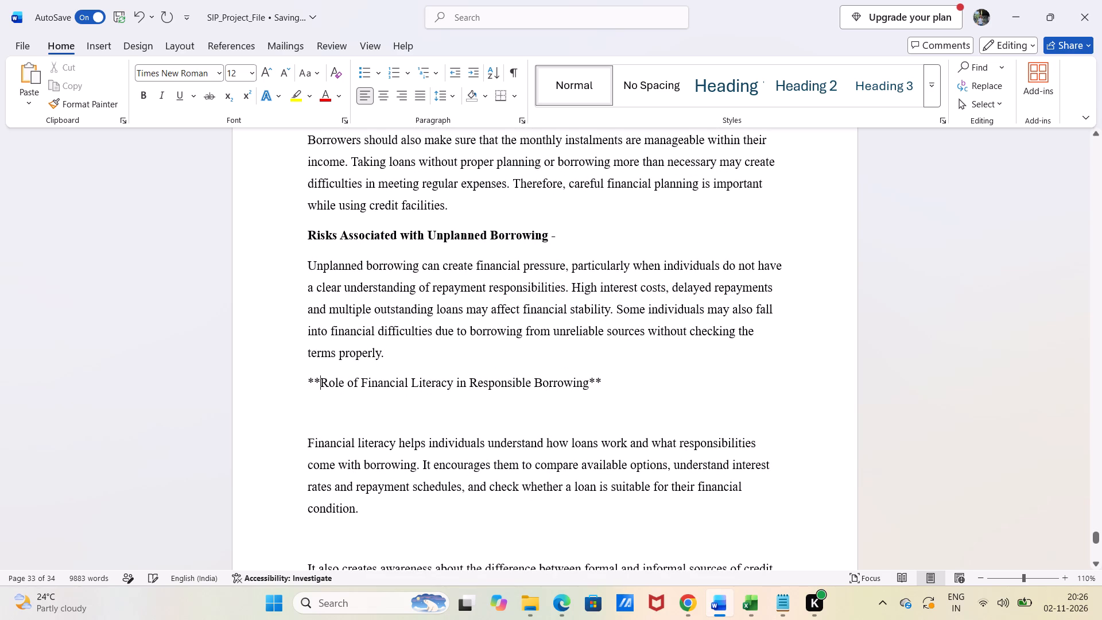
key(BackSpace)
key(BackSpace)
drag(306, 383, 324, 383)
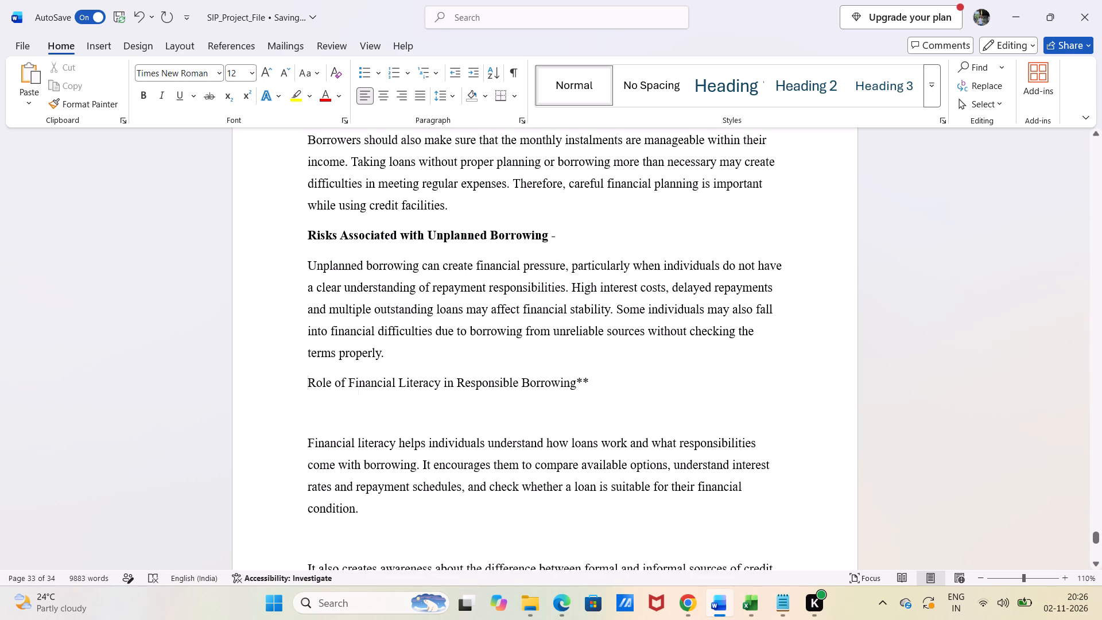
drag(324, 383, 631, 387)
click(645, 363)
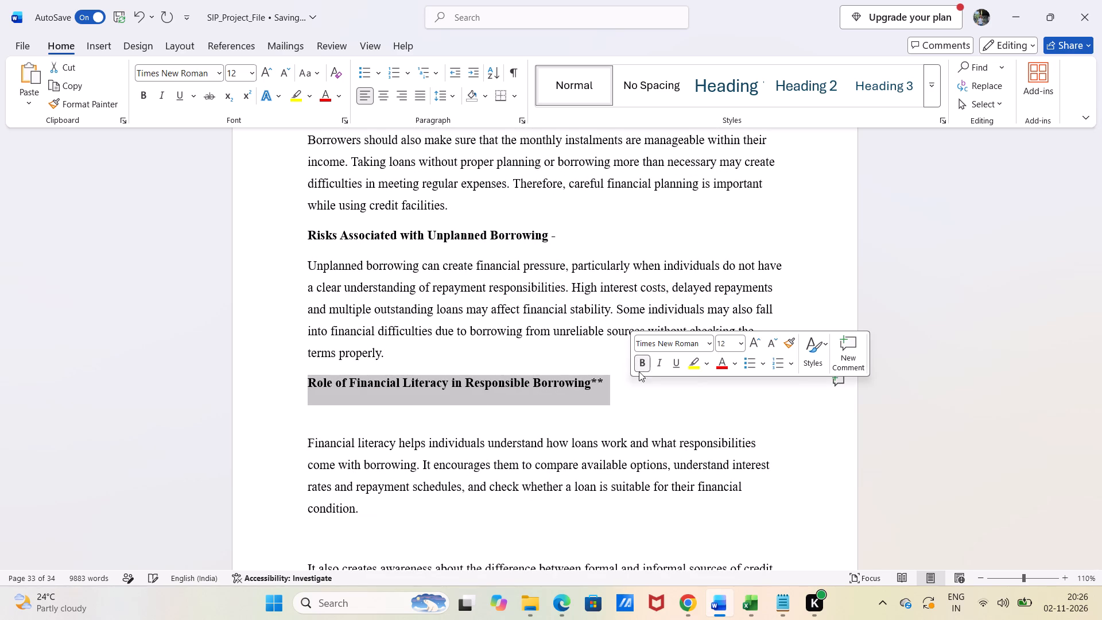
click(619, 395)
key(BackSpace)
key(BackSpace)
key(space)
text(-)
Remove the blank lines below the "Role of Financial Literacy" heading and above the "It also creates awareness" and "Thus, responsible borrowing" paragraphs.
click(362, 420)
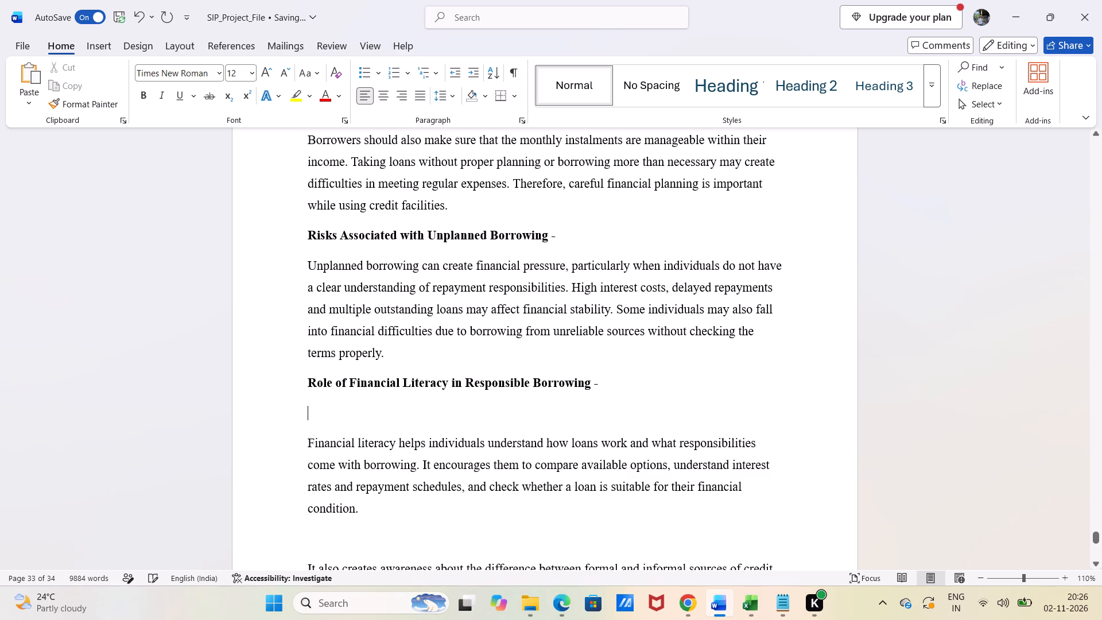
key(BackSpace)
click(323, 516)
key(BackSpace)
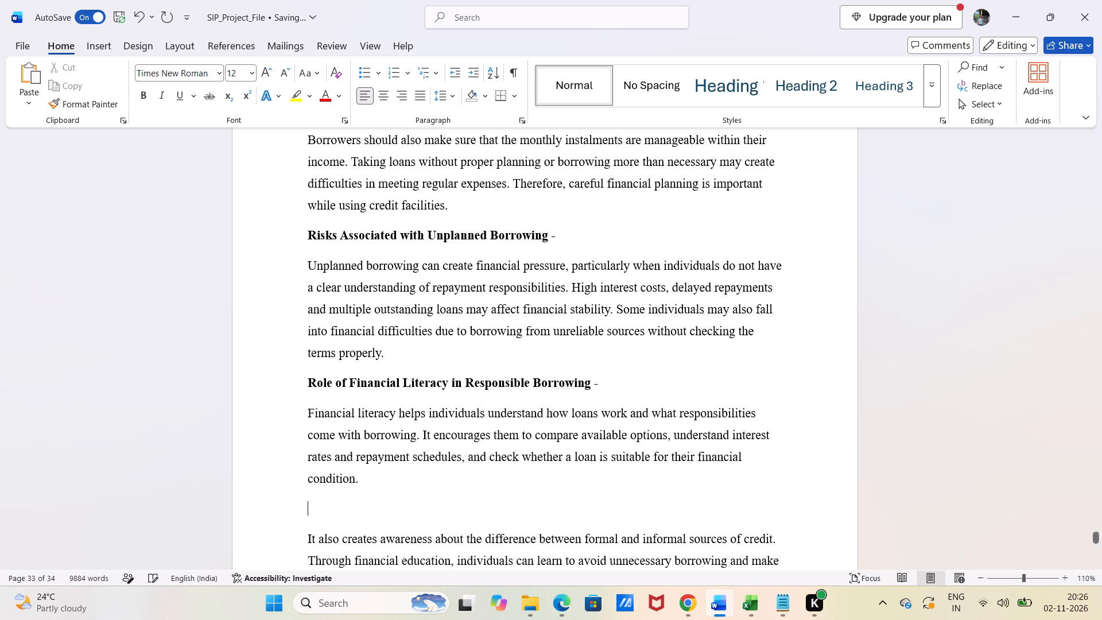
scroll(323, 516, down, 1)
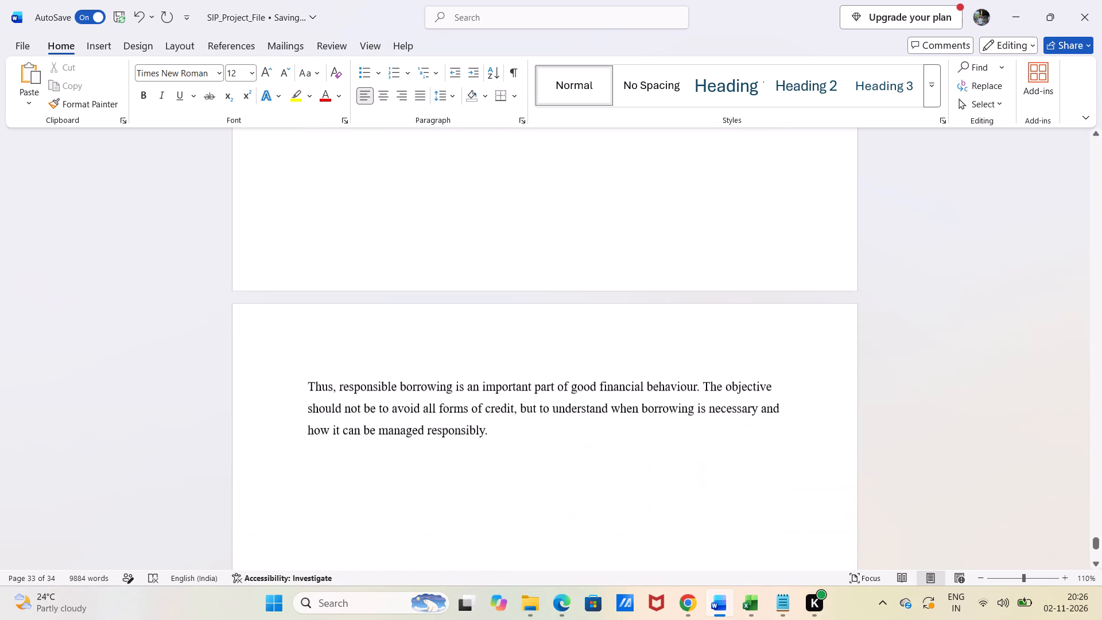
click(306, 533)
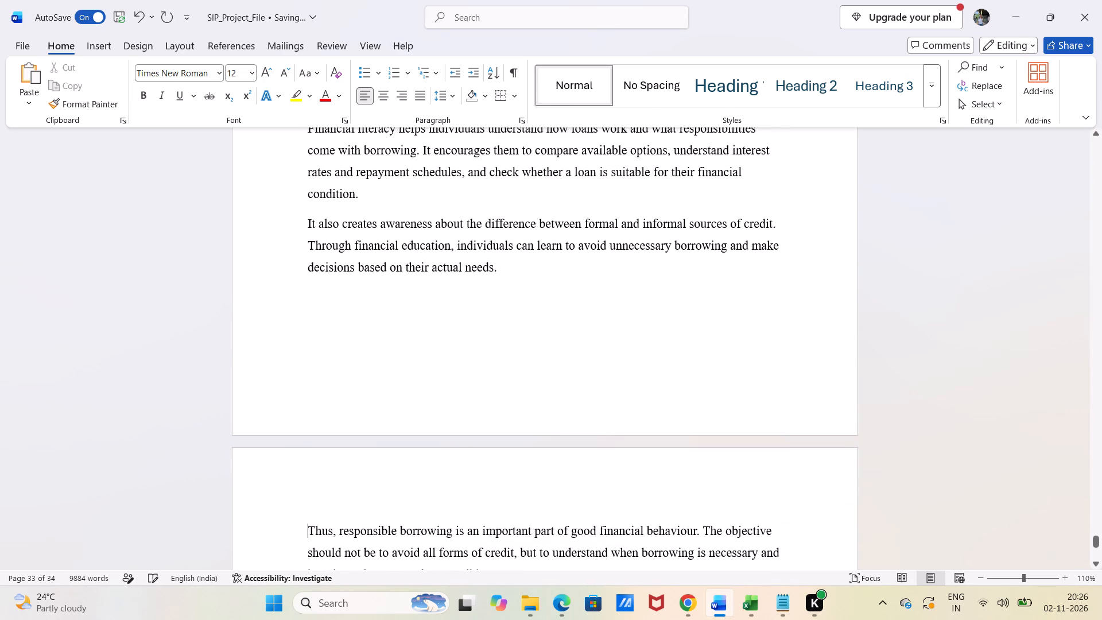
key(BackSpace)
Start a new line after the "Thus, responsible borrowing" paragraph and set its text formatting to bold, italic and size 14.
scroll(306, 533, down, 2)
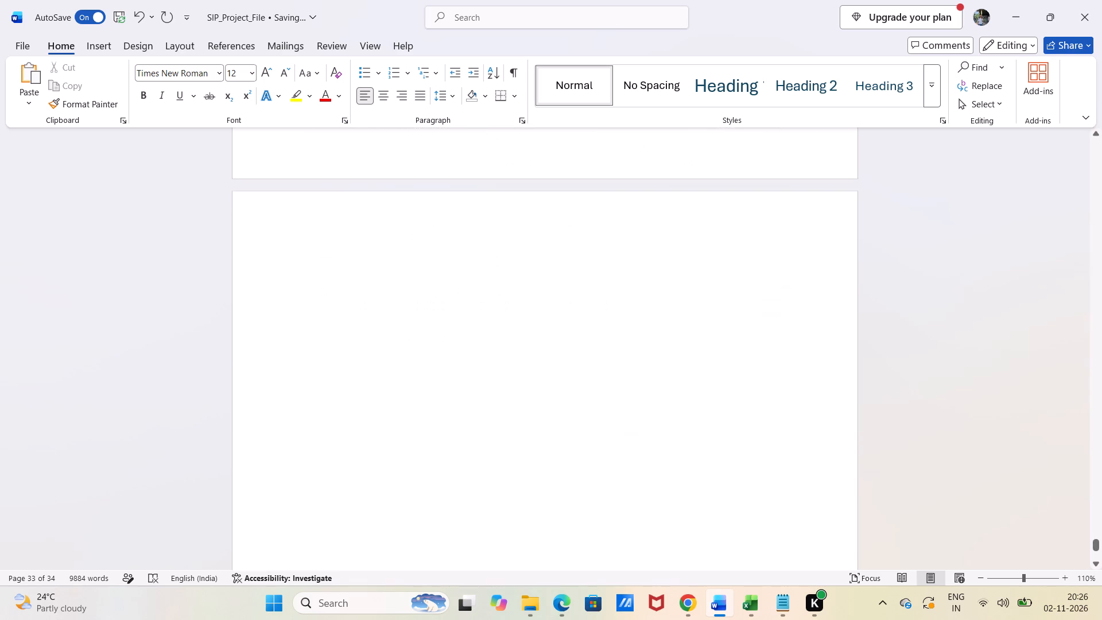
scroll(306, 533, up, 1)
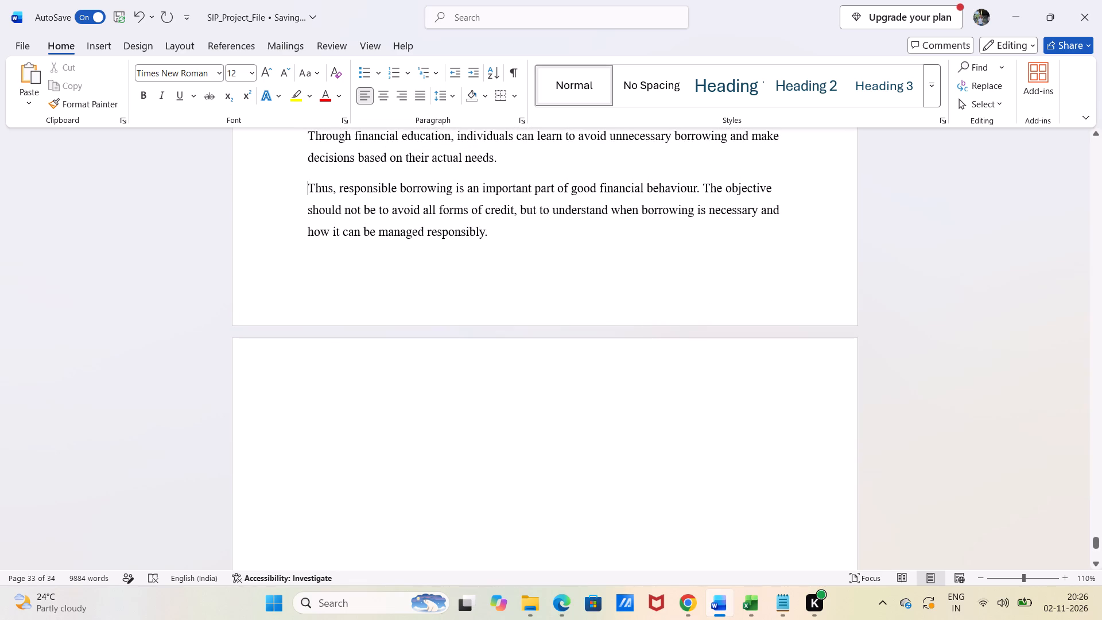
click(503, 235)
key(Return)
click(140, 104)
click(161, 99)
click(233, 75)
text(14)
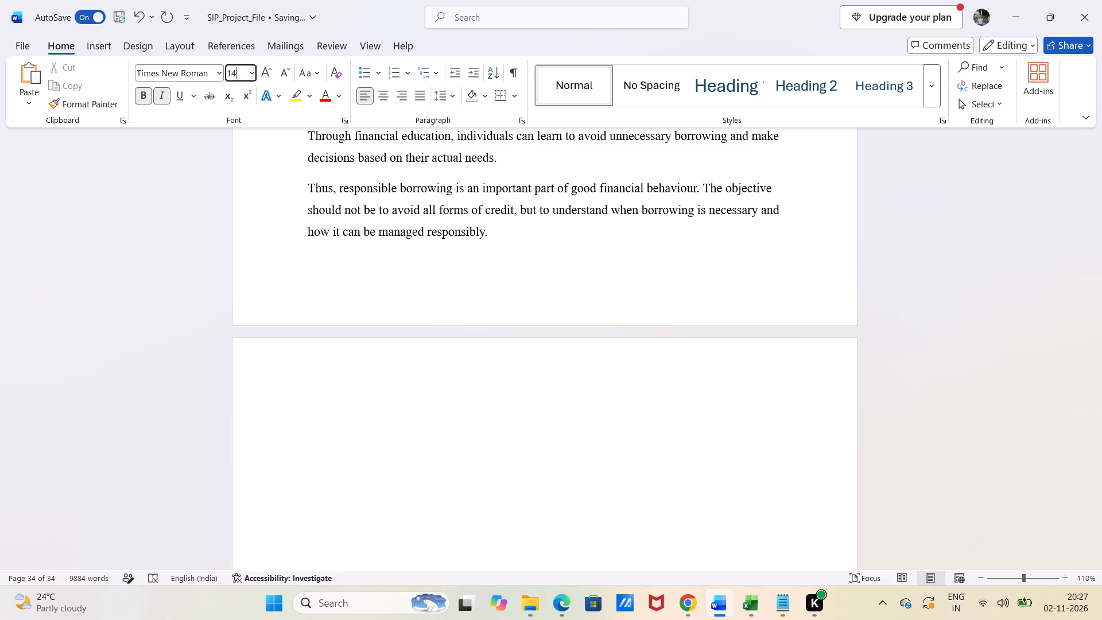
key(Return)
In Notepad, delete the leftover "##" marks and the empty line before the "1.3.12 Insurance Awareness and Financial Protection" heading.
click(777, 618)
key(BackSpace)
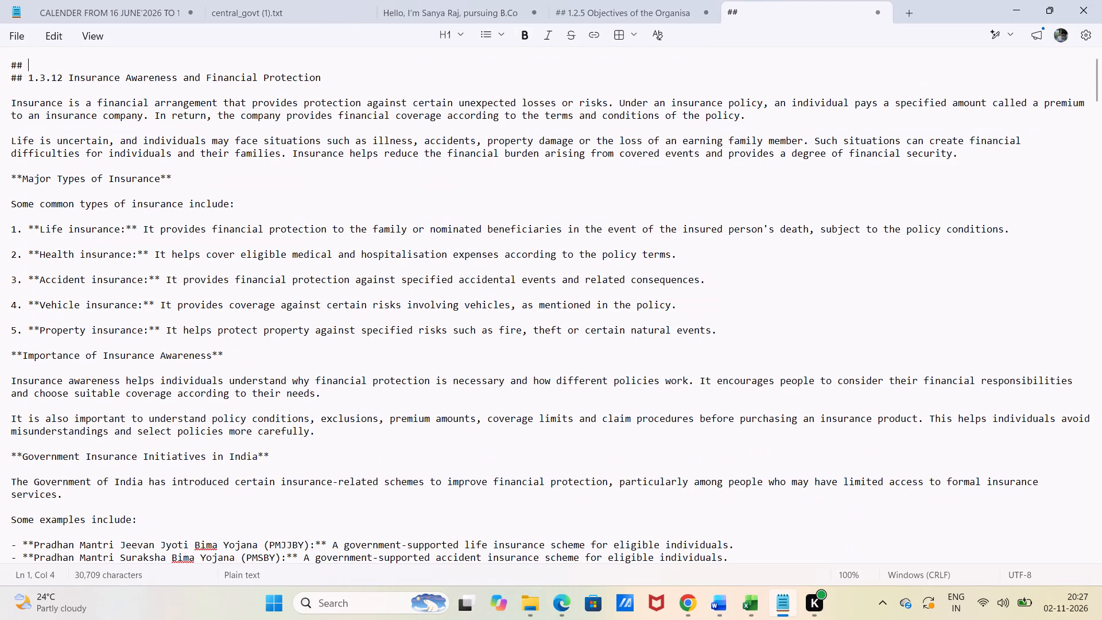
key(BackSpace)
key(BackSpace)
key(BackSpace)
key(BackSpace)
key(BackSpace)
key(BackSpace)
key(BackSpace)
key(BackSpace)
key(BackSpace)
key(BackSpace)
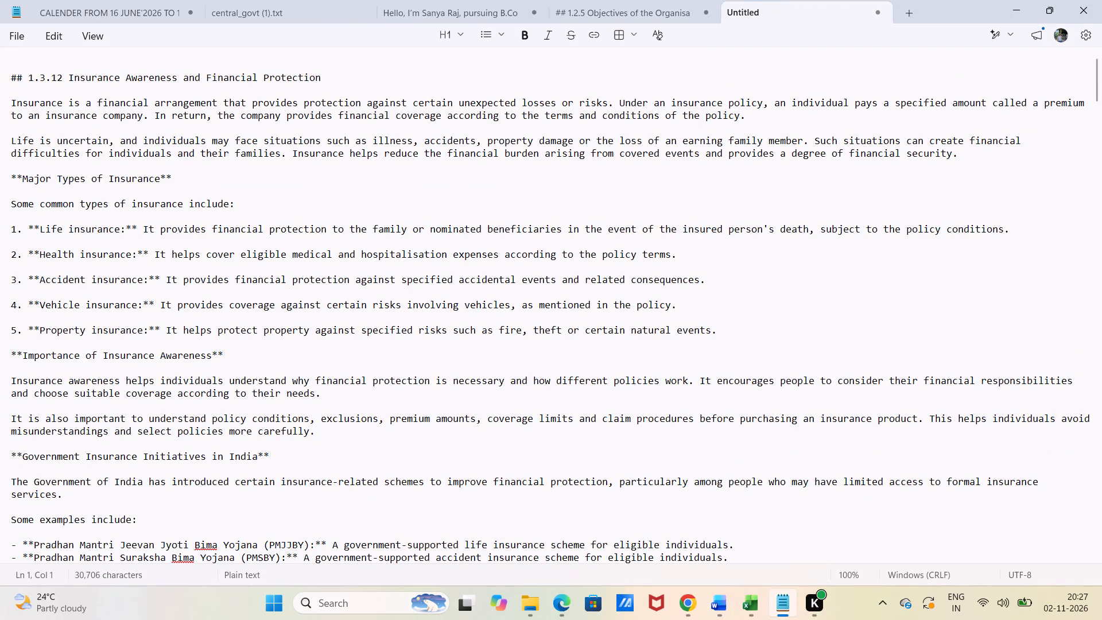
click(29, 78)
key(BackSpace)
key(BackSpace)
key(BackSpace)
key(BackSpace)
key(BackSpace)
key(BackSpace)
key(BackSpace)
key(BackSpace)
key(BackSpace)
key(BackSpace)
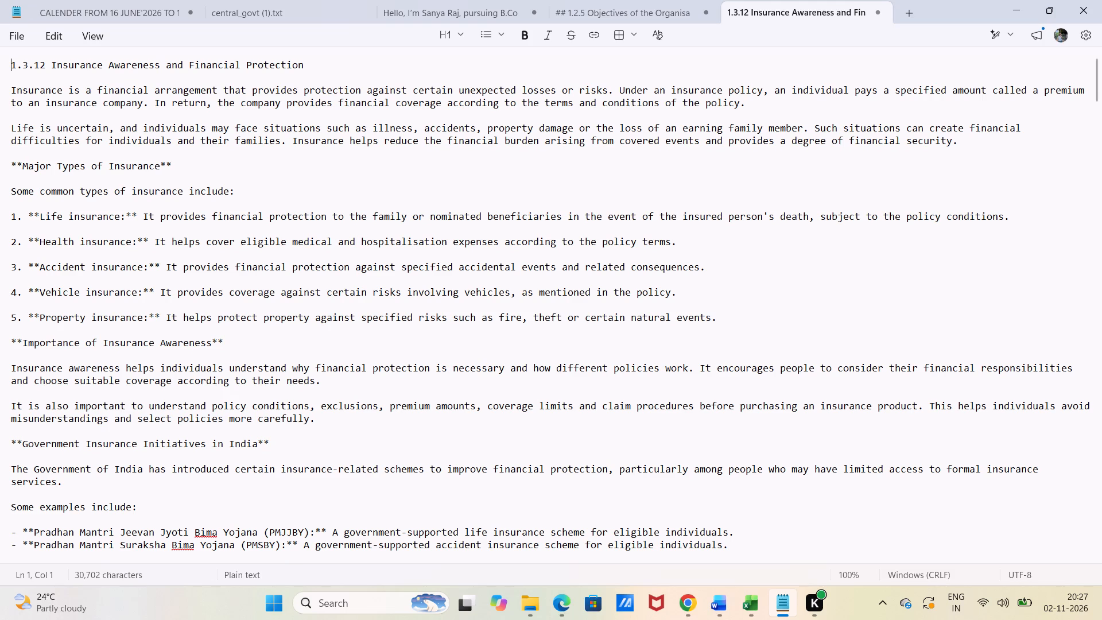
Copy all the Notepad text from the 1.3.12 heading to the end and paste it at the new line in the Word document.
drag(15, 66, 88, 181)
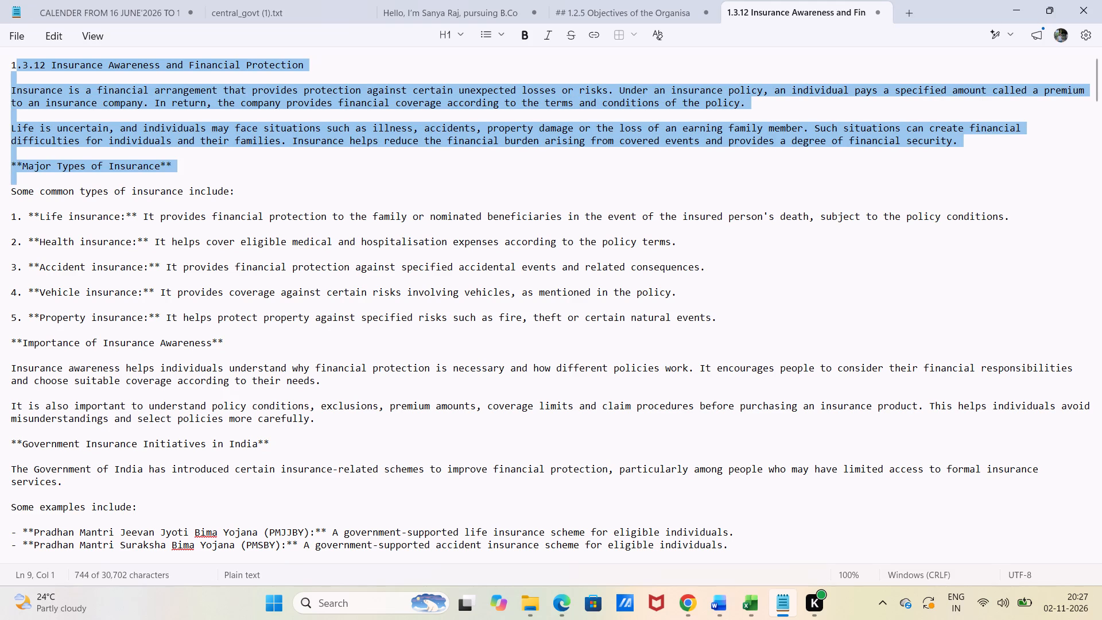
click(10, 58)
drag(8, 58, 16, 65)
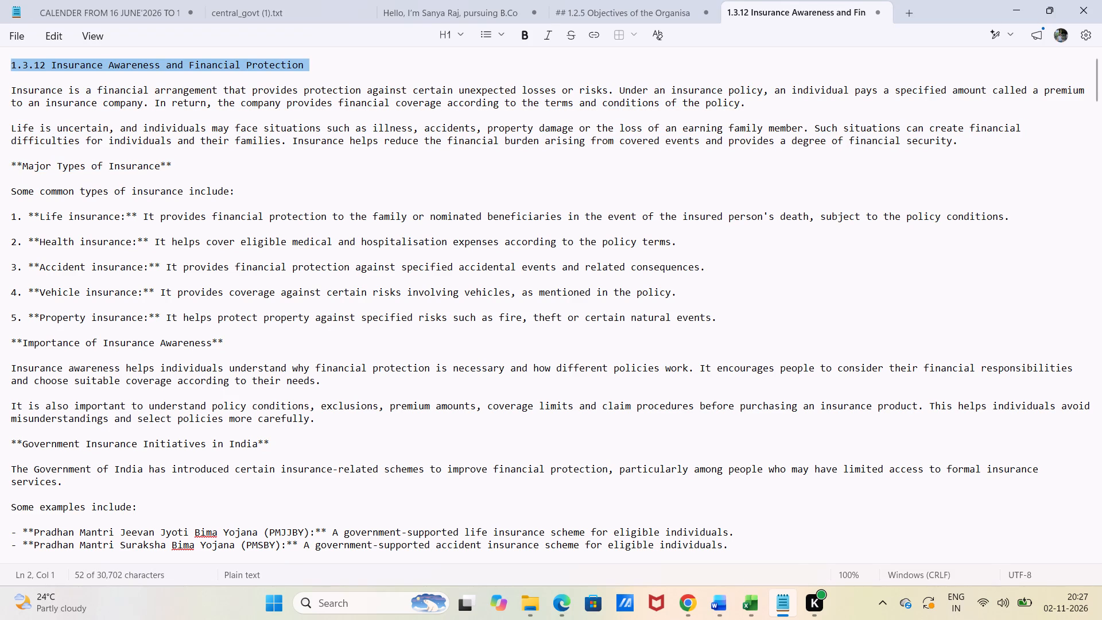
drag(16, 65, 208, 502)
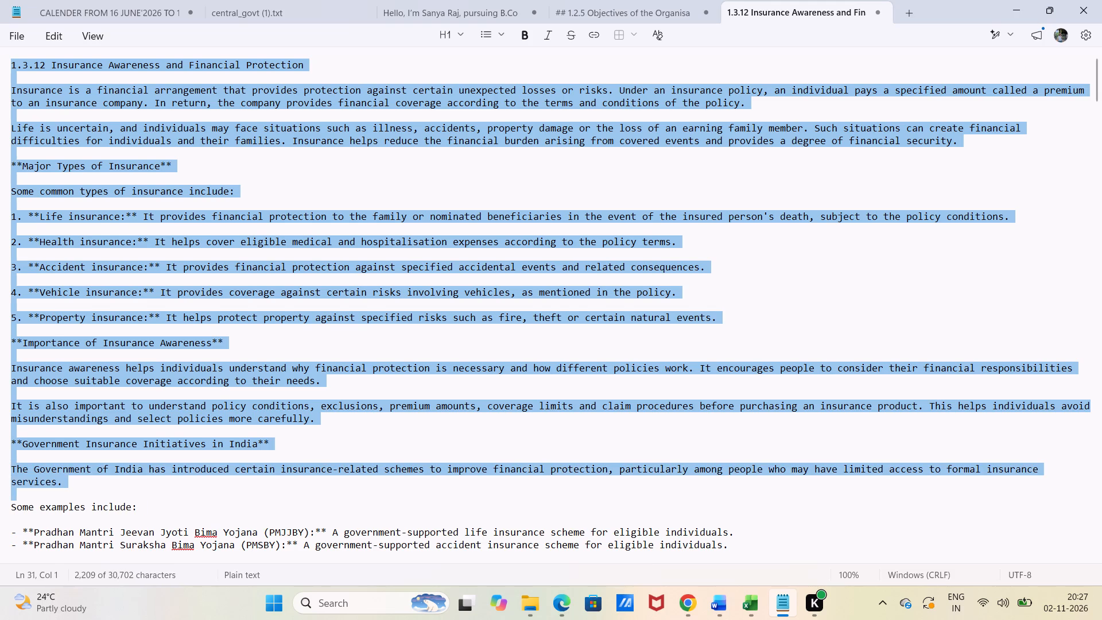
drag(208, 502, 204, 619)
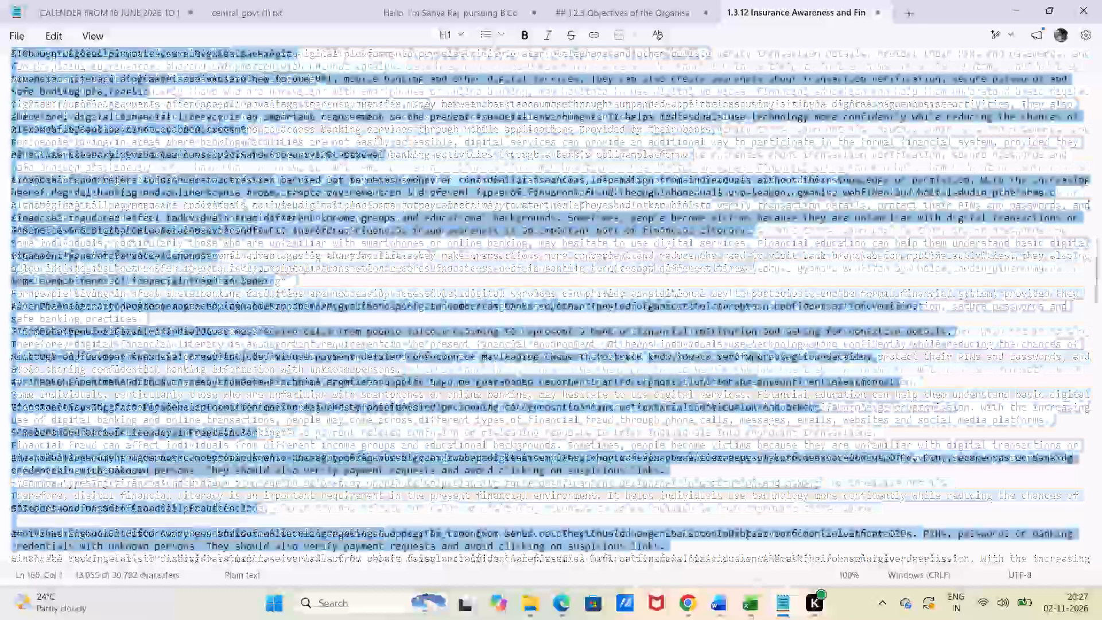
drag(204, 619, 204, 619)
key(ctrl+c)
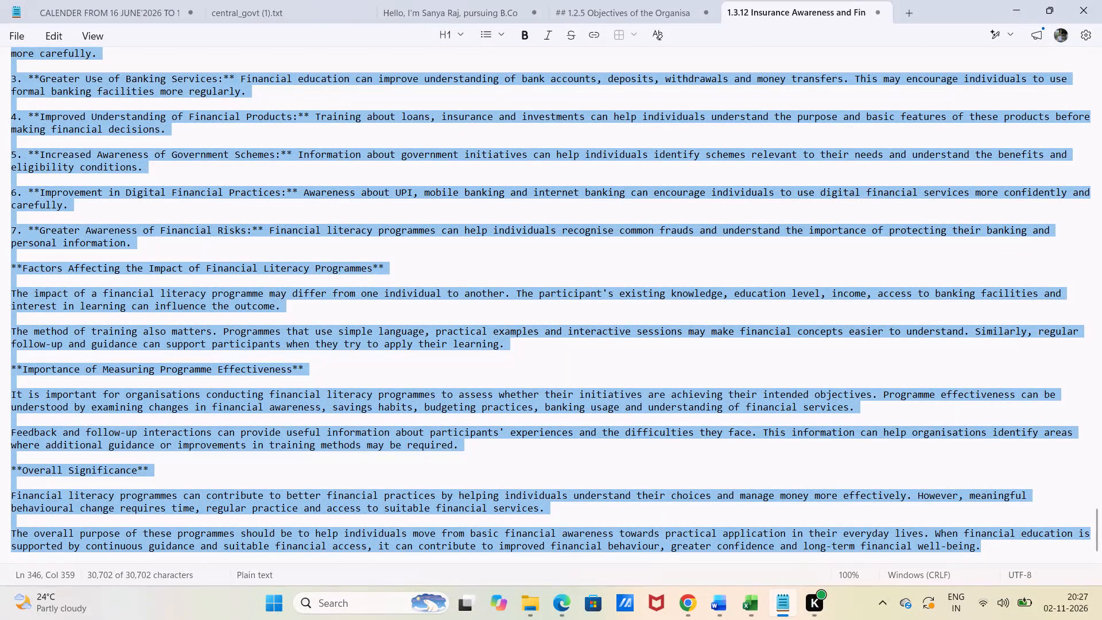
click(721, 613)
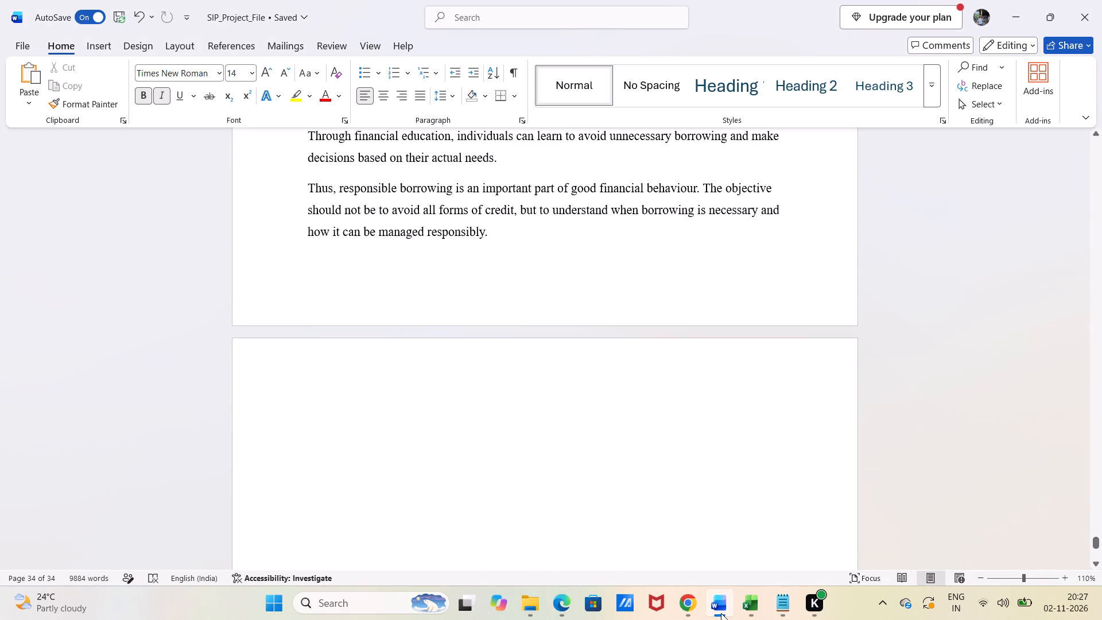
key(ctrl+v)
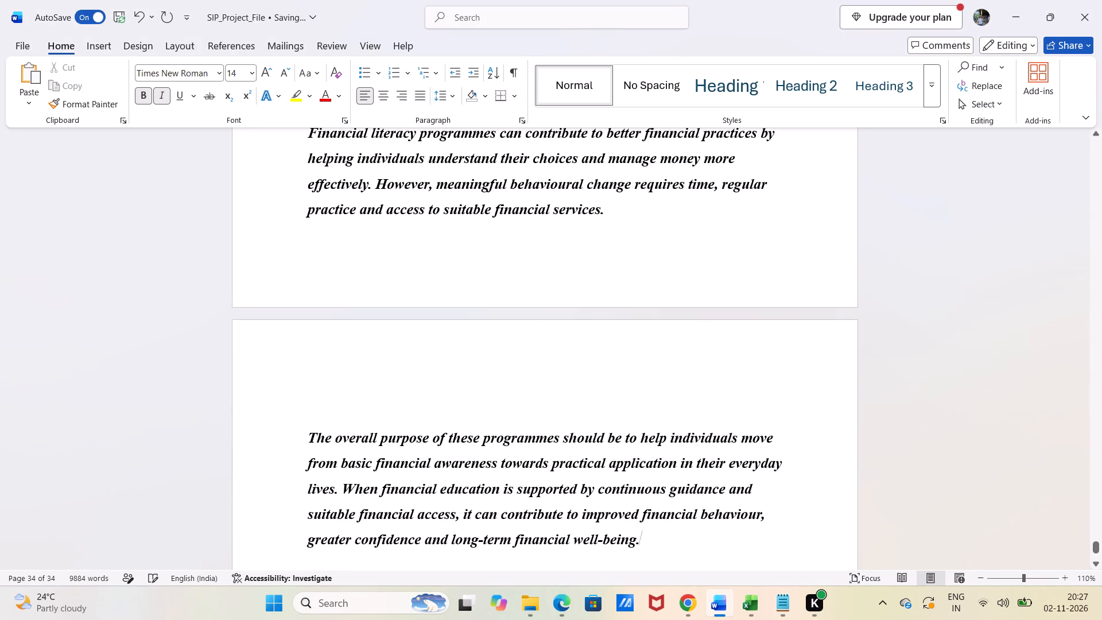
Set all the pasted text below the "1.3.12 Insurance Awareness and Financial Protection" heading to Times New Roman, size 12.
scroll(513, 391, up, 14)
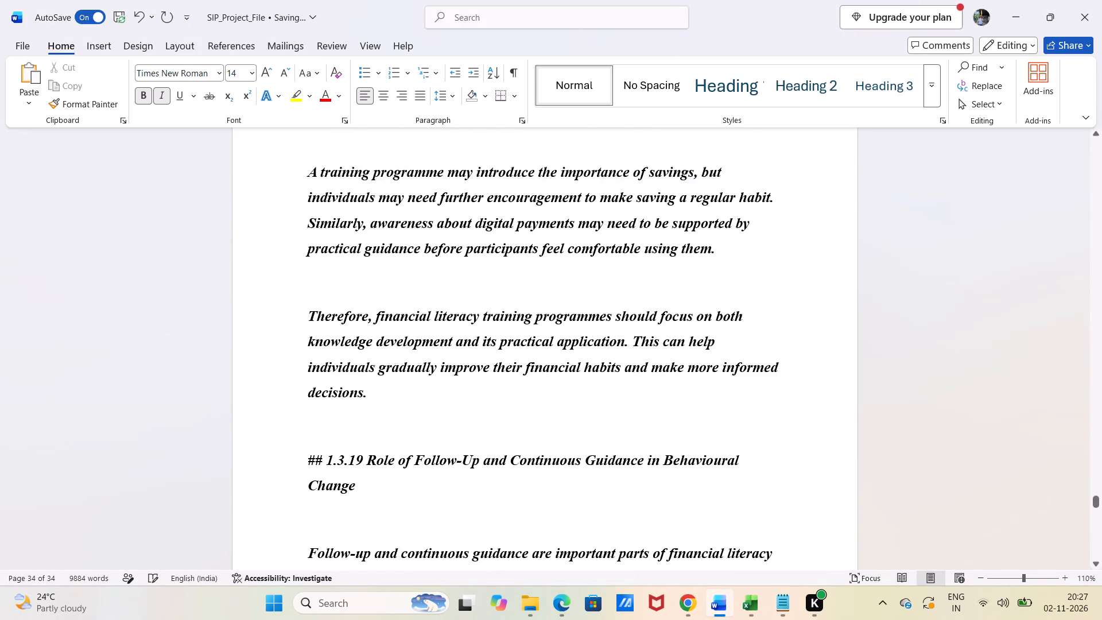
scroll(513, 391, up, 9)
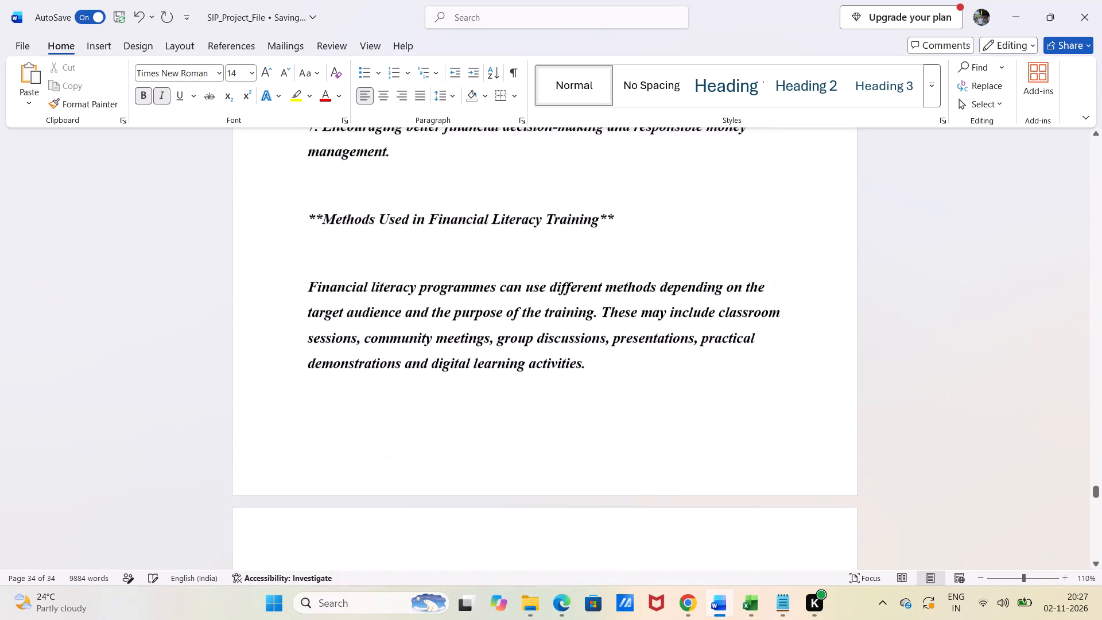
scroll(513, 391, up, 9)
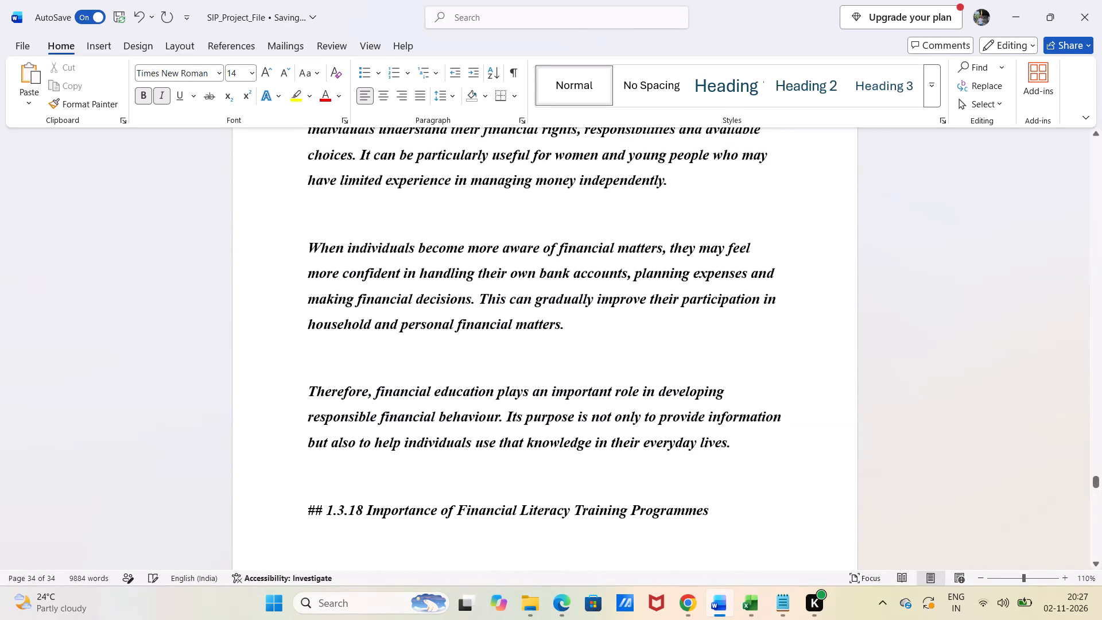
scroll(513, 391, up, 9)
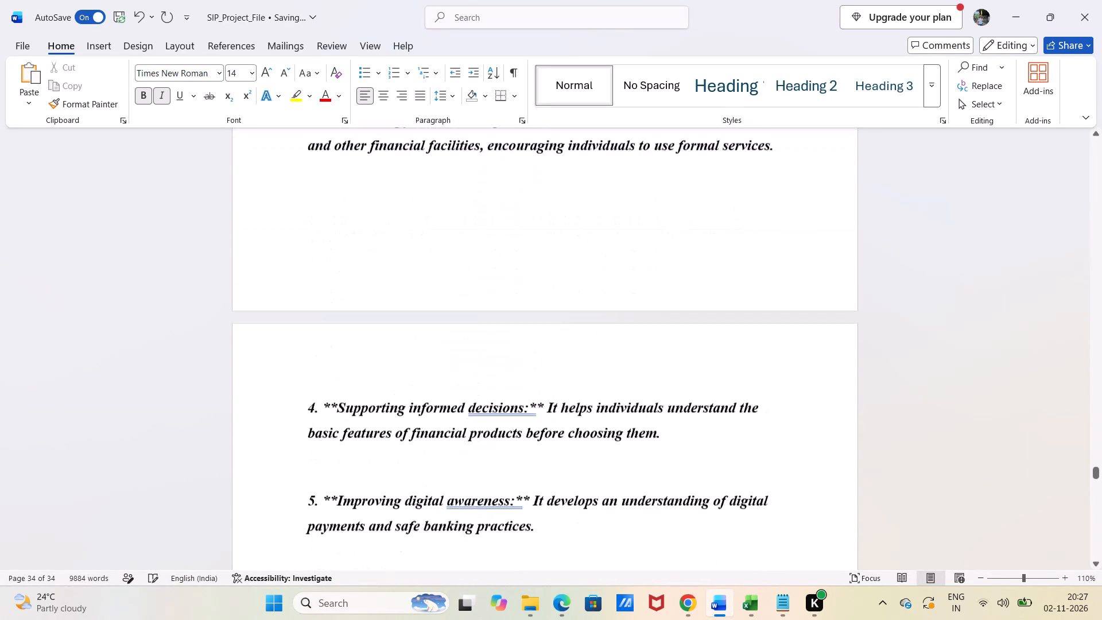
scroll(513, 391, up, 9)
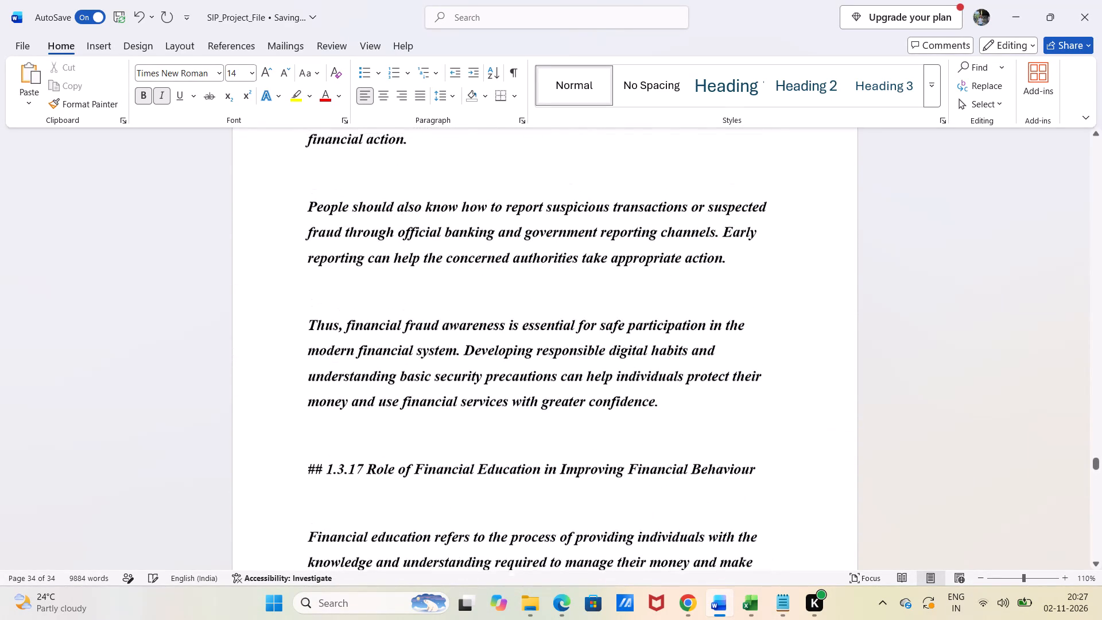
scroll(513, 391, up, 10)
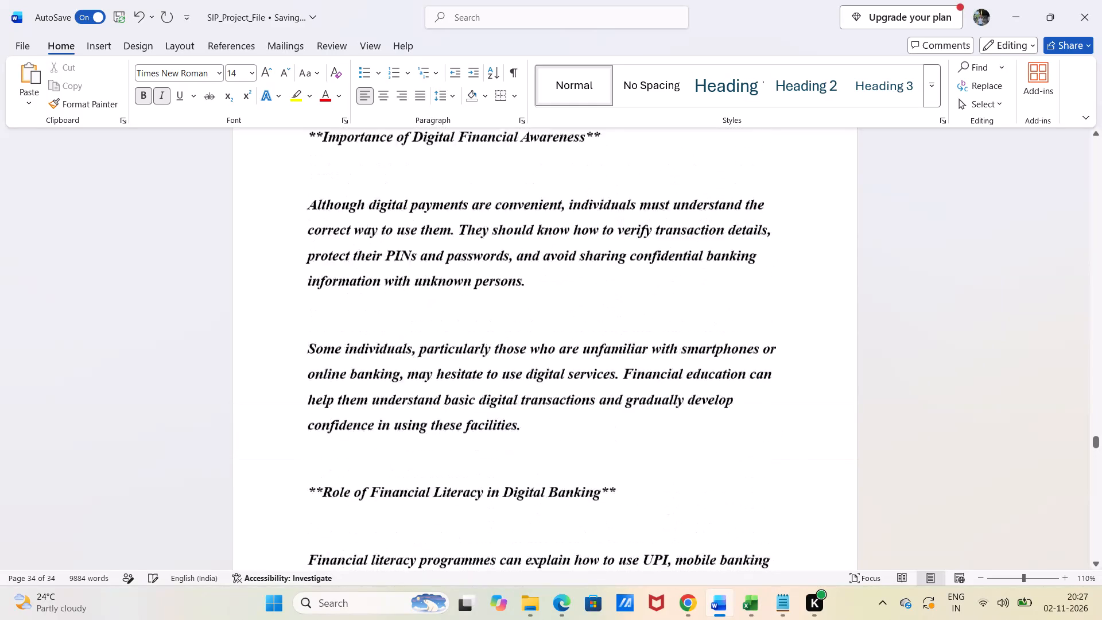
scroll(513, 391, up, 6)
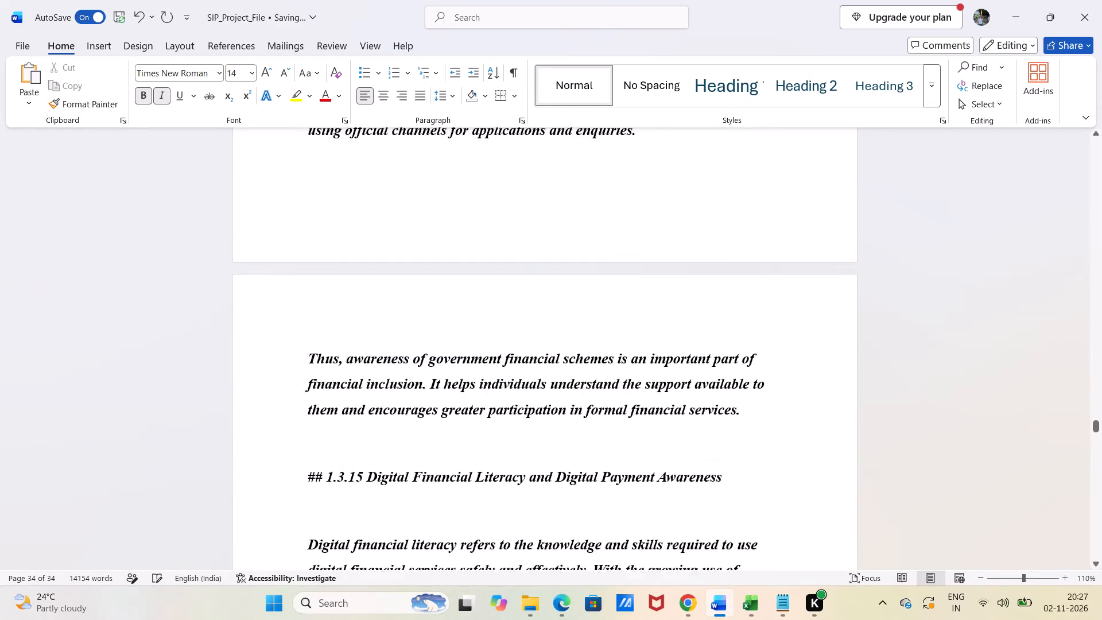
scroll(513, 391, up, 7)
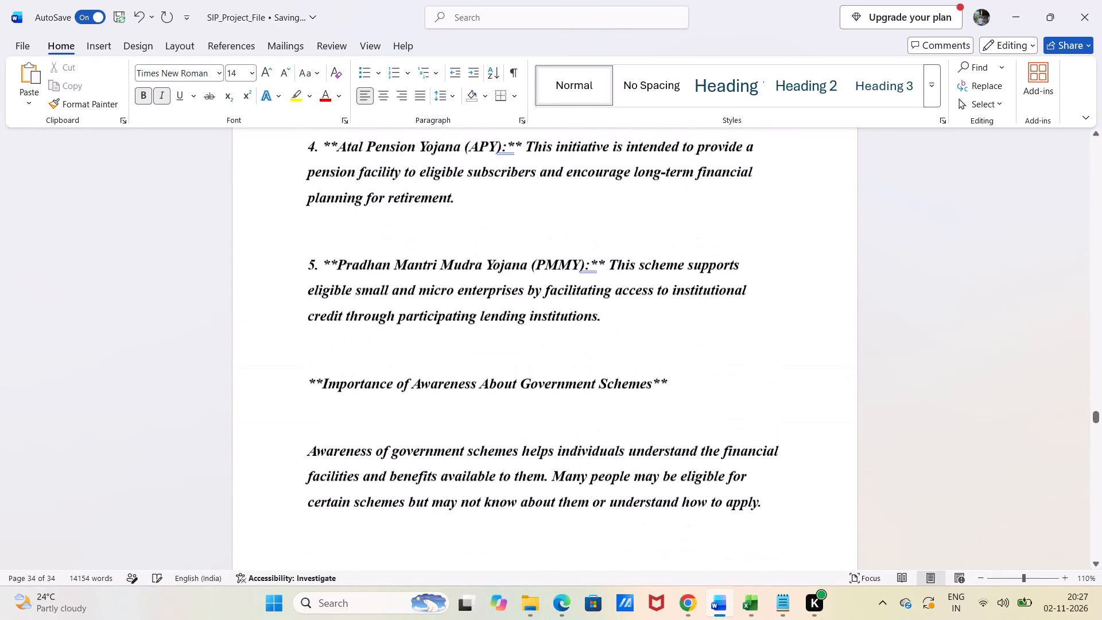
scroll(513, 391, up, 7)
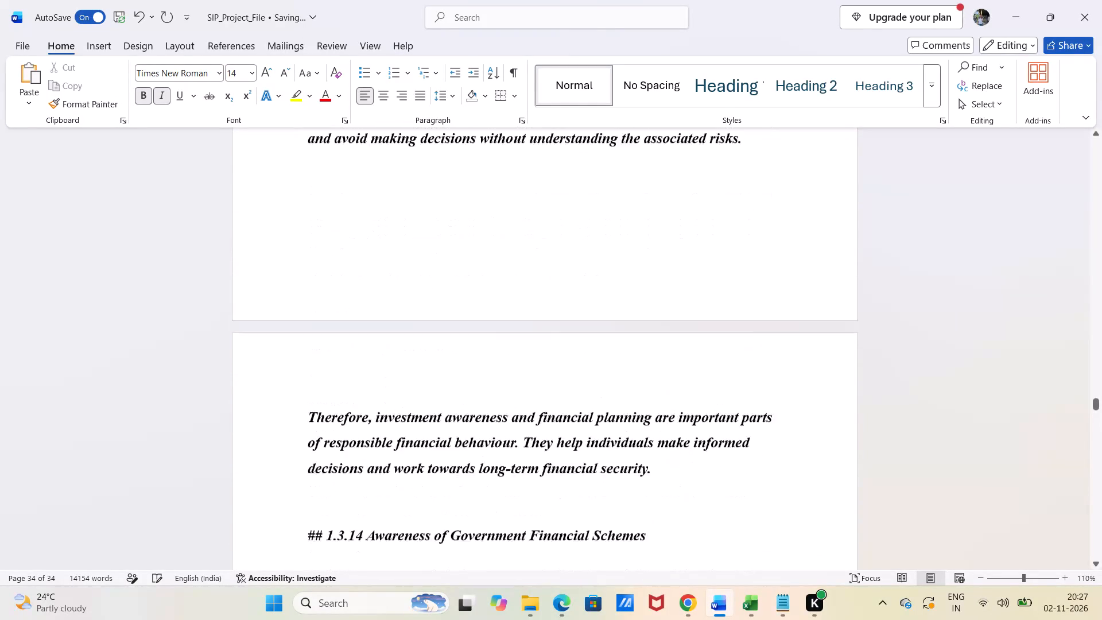
scroll(513, 391, up, 7)
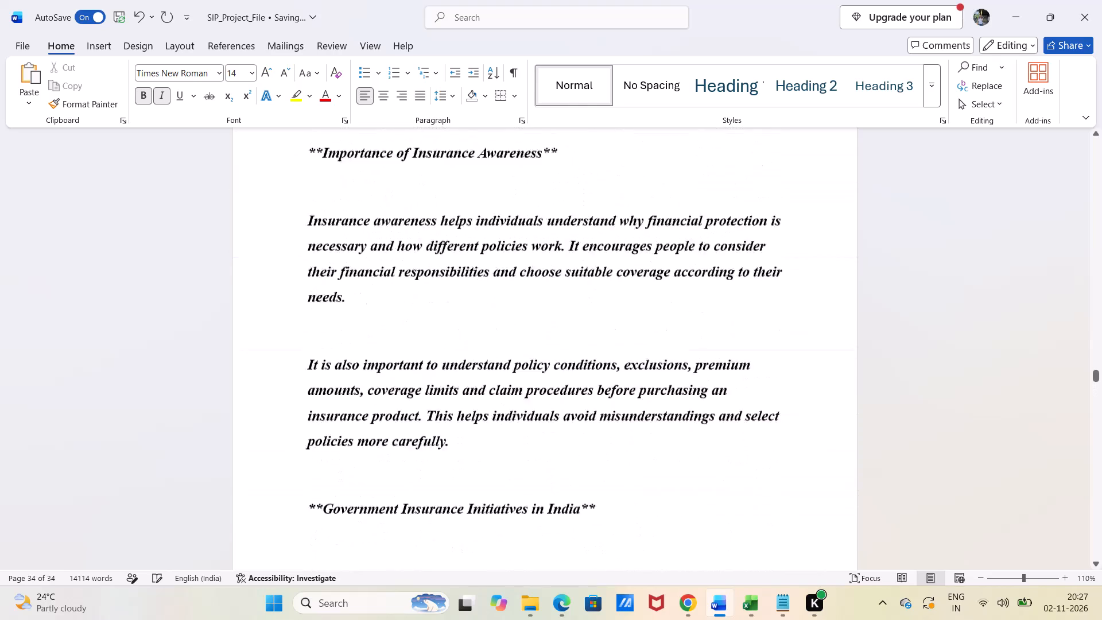
scroll(513, 391, up, 7)
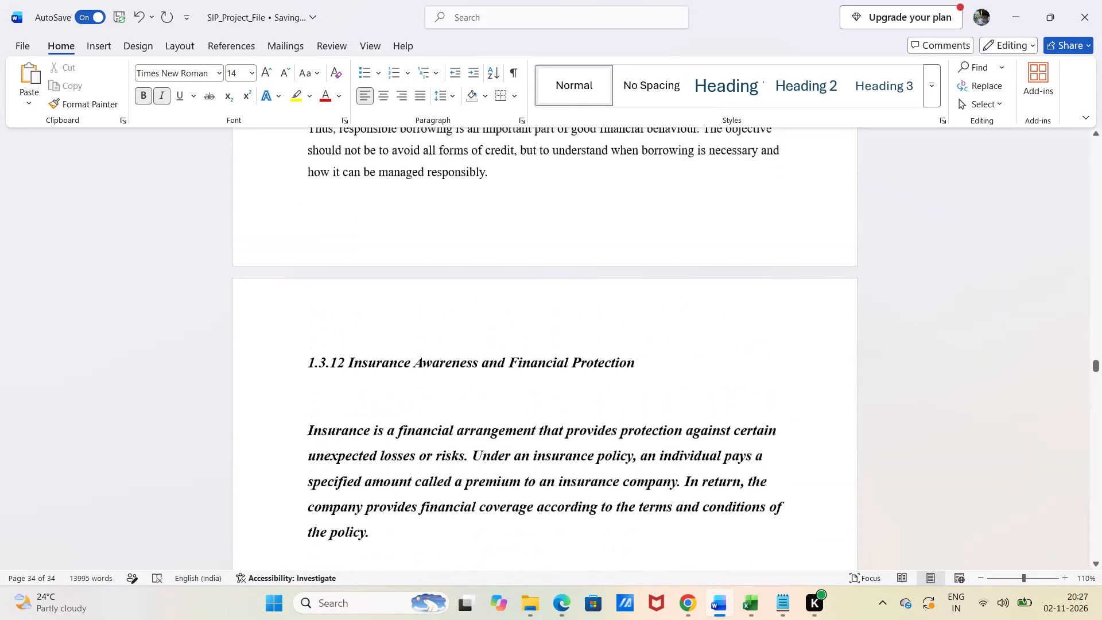
scroll(513, 391, up, 1)
scroll(513, 391, down, 2)
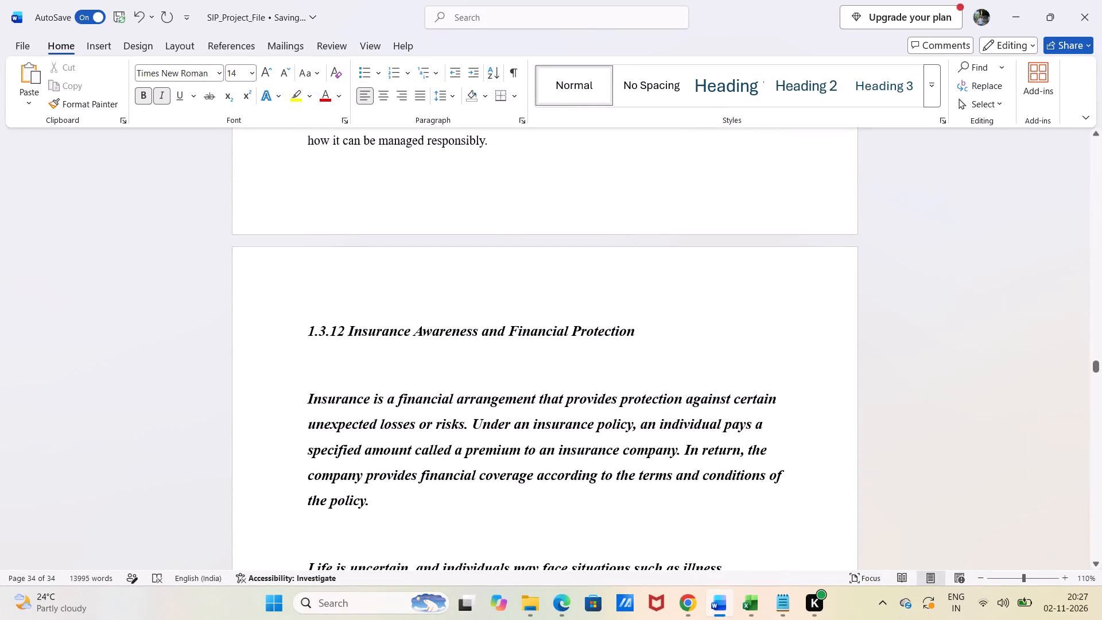
drag(305, 396, 576, 619)
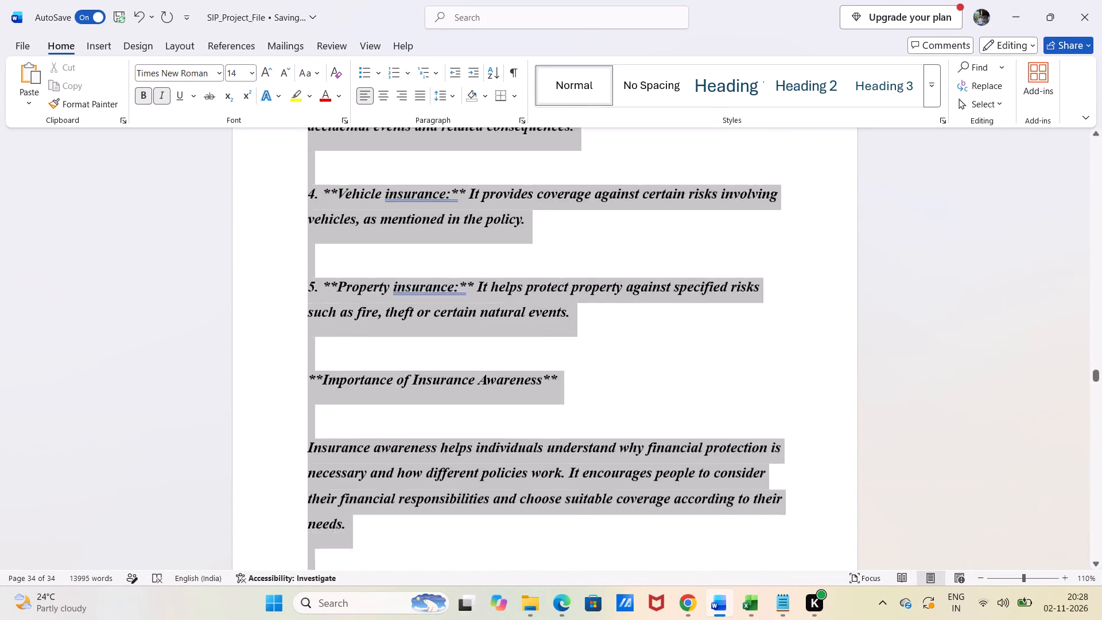
drag(576, 619, 572, 619)
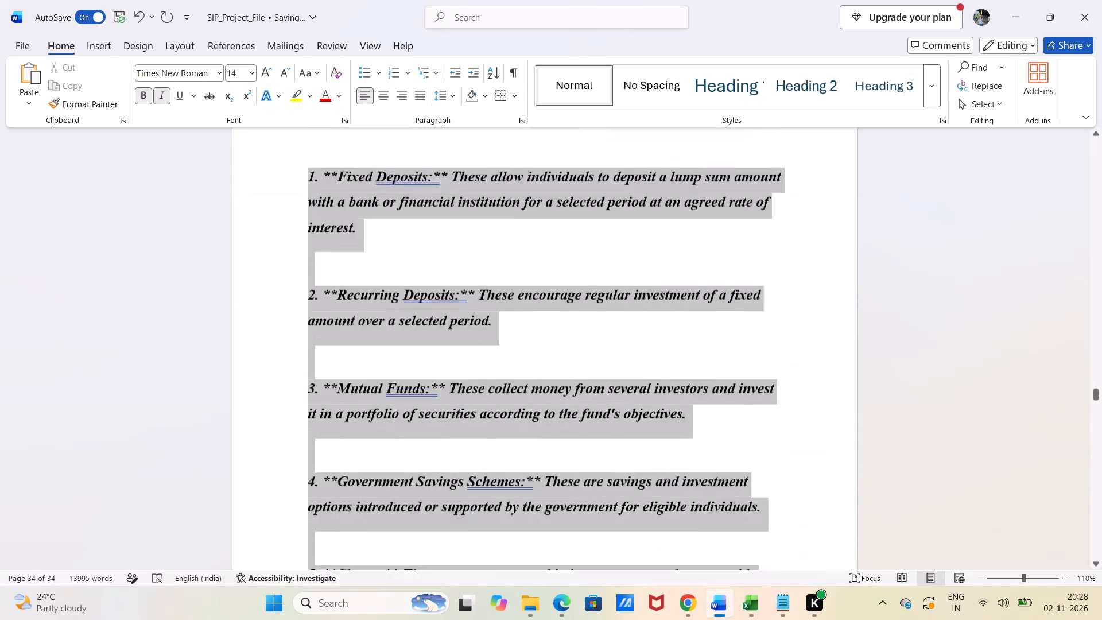
drag(572, 619, 571, 619)
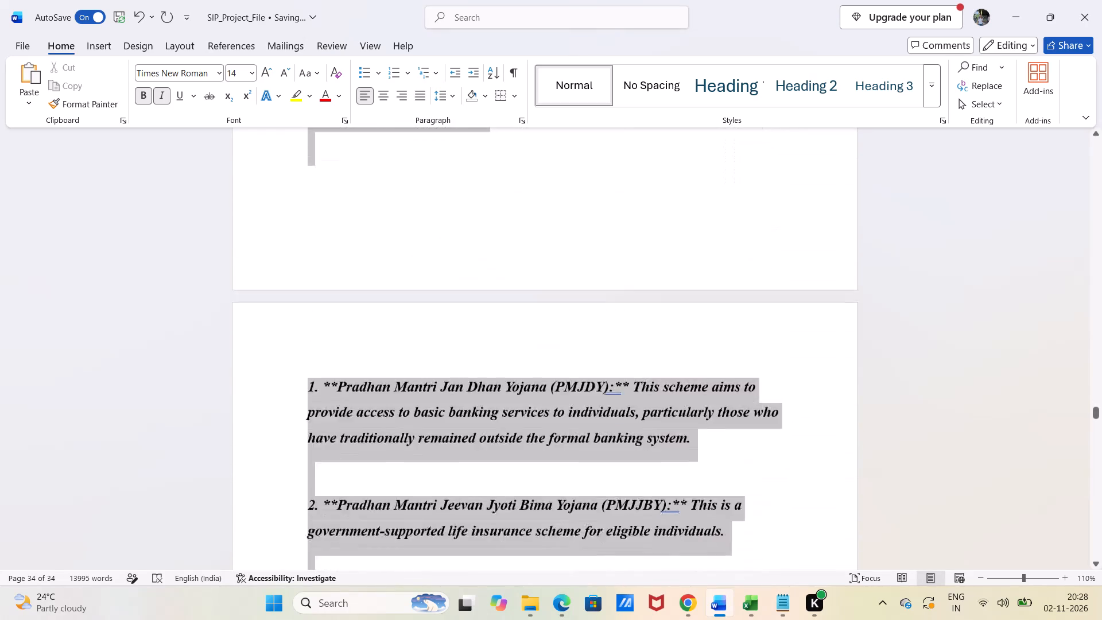
drag(571, 619, 569, 619)
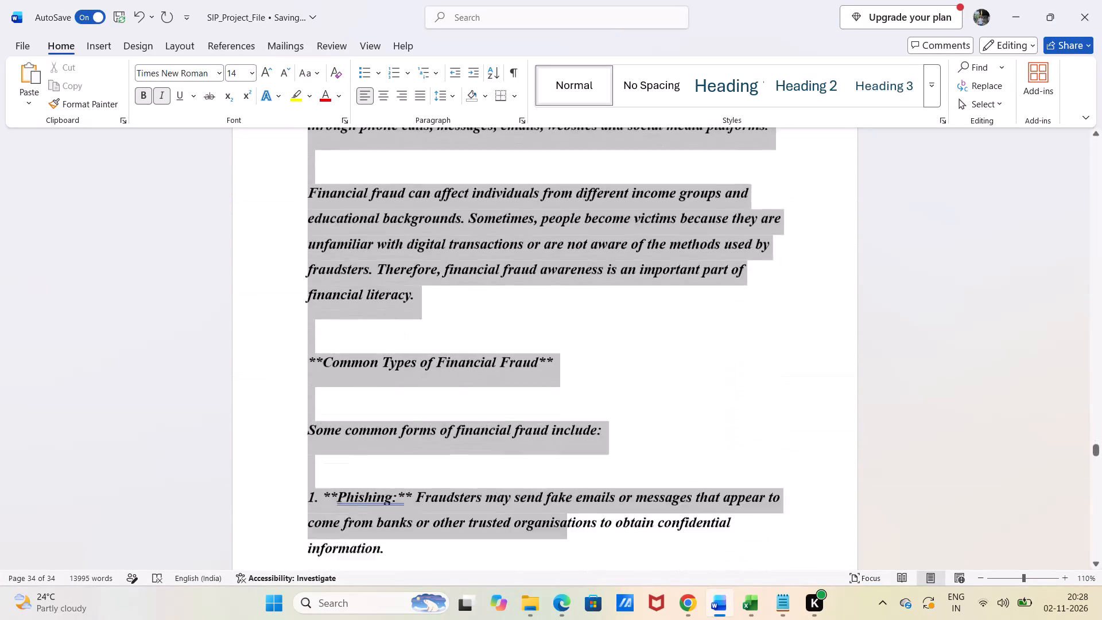
drag(569, 619, 568, 619)
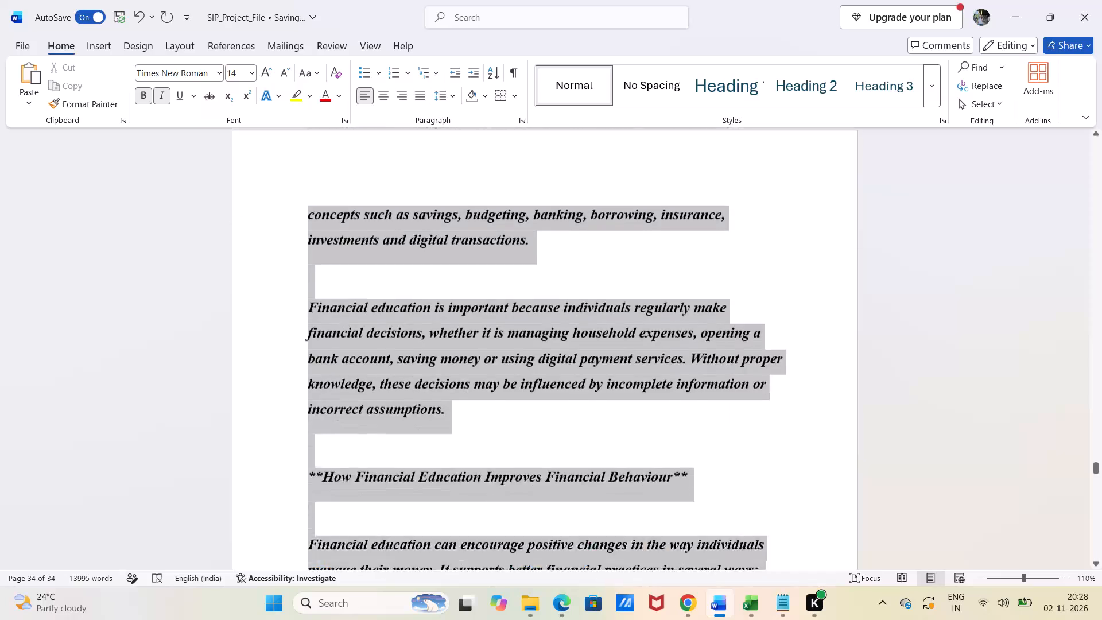
drag(568, 619, 564, 619)
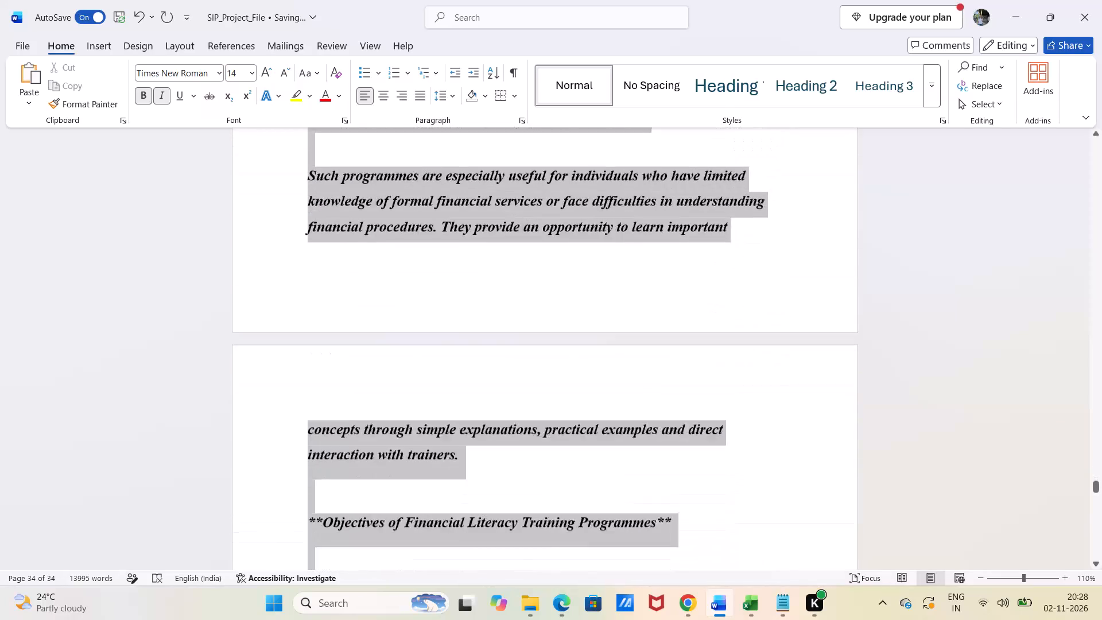
drag(564, 619, 563, 619)
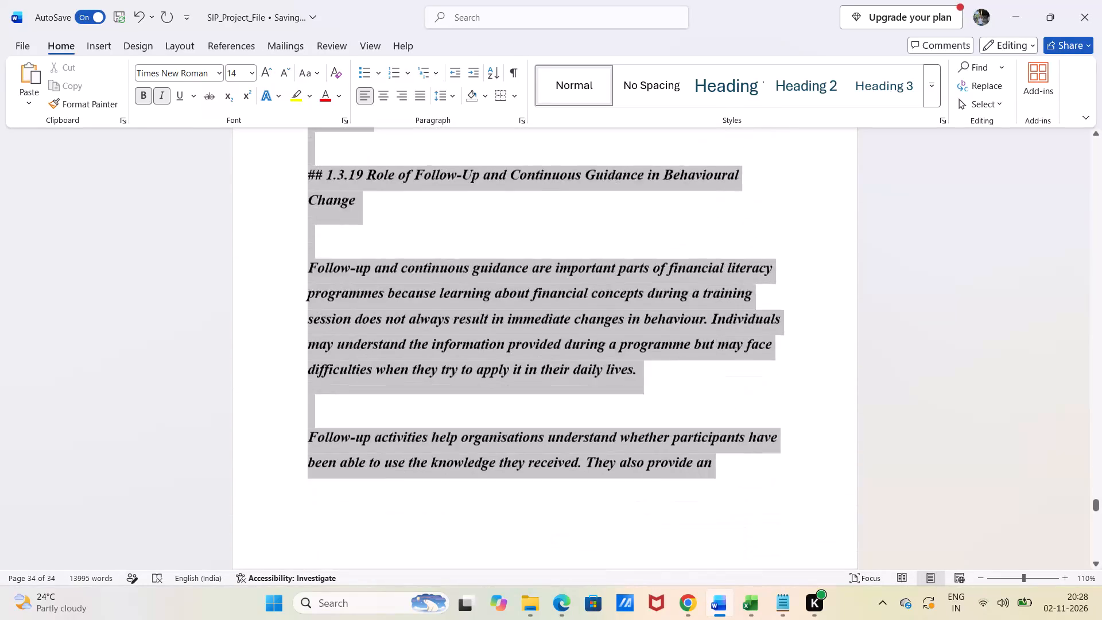
drag(563, 619, 562, 619)
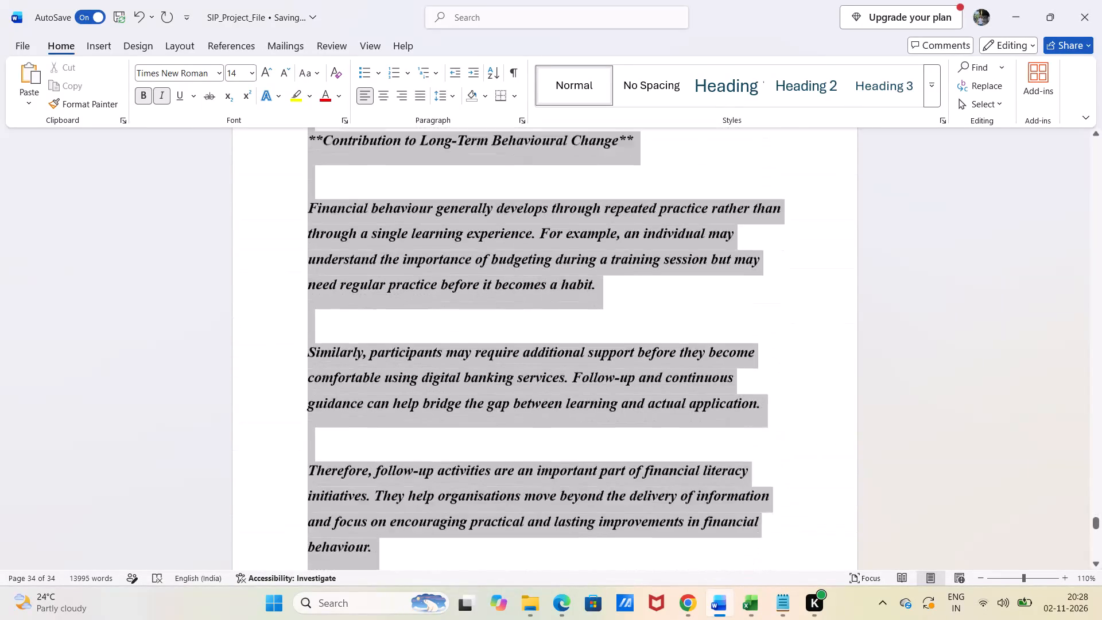
drag(562, 619, 562, 619)
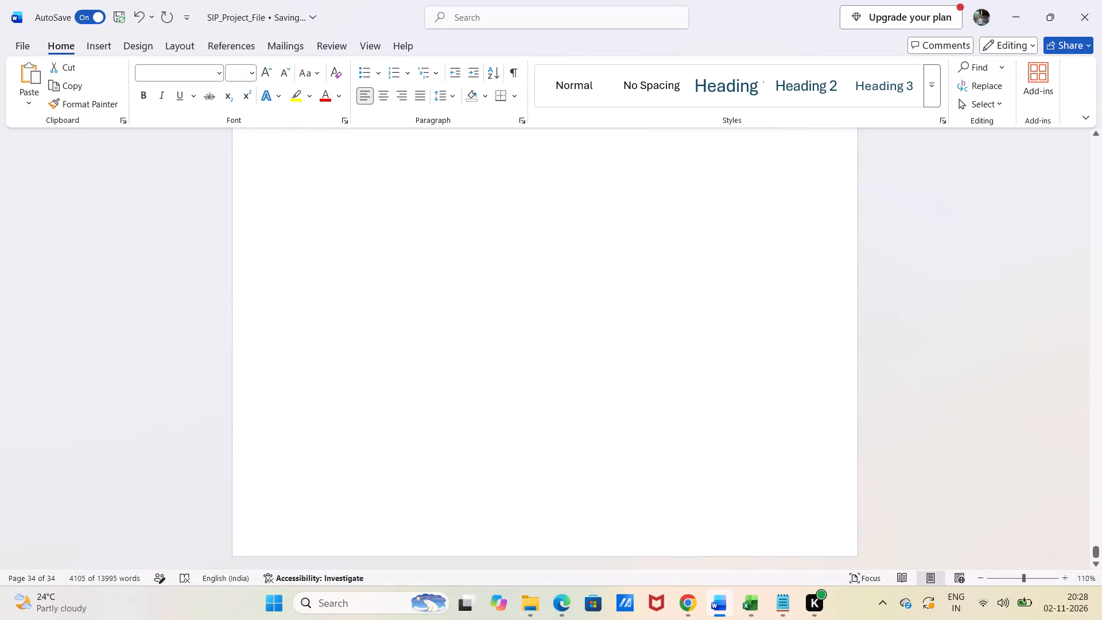
click(161, 71)
text(times)
key(Return)
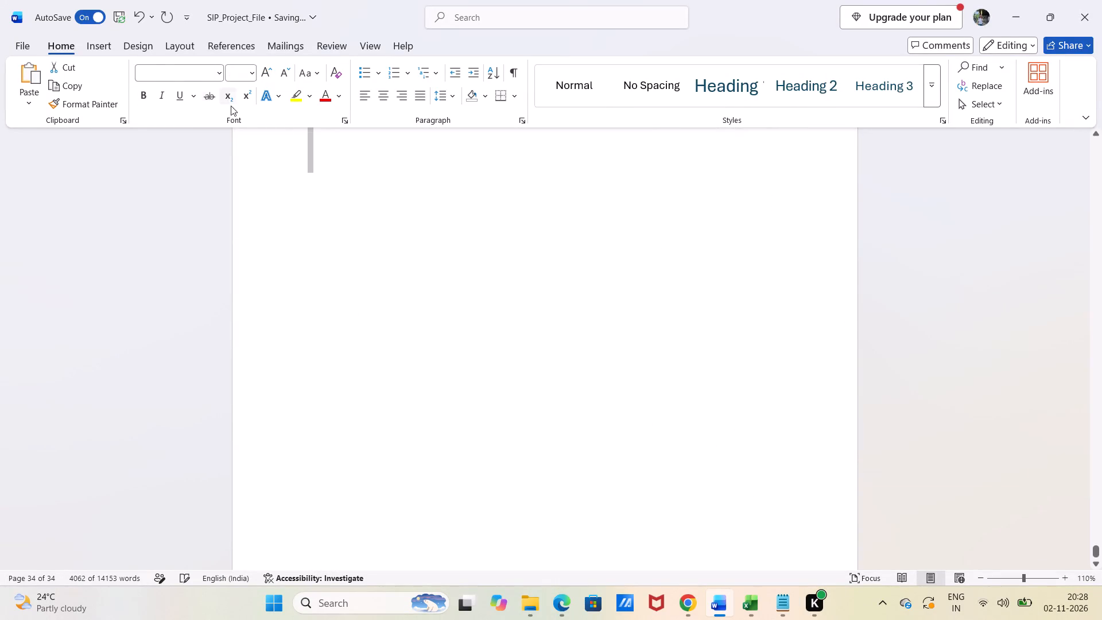
click(235, 73)
text(12)
key(Return)
Remove the bold and italic formatting from the selected text below the 1.3.12 heading, then deselect it.
click(150, 93)
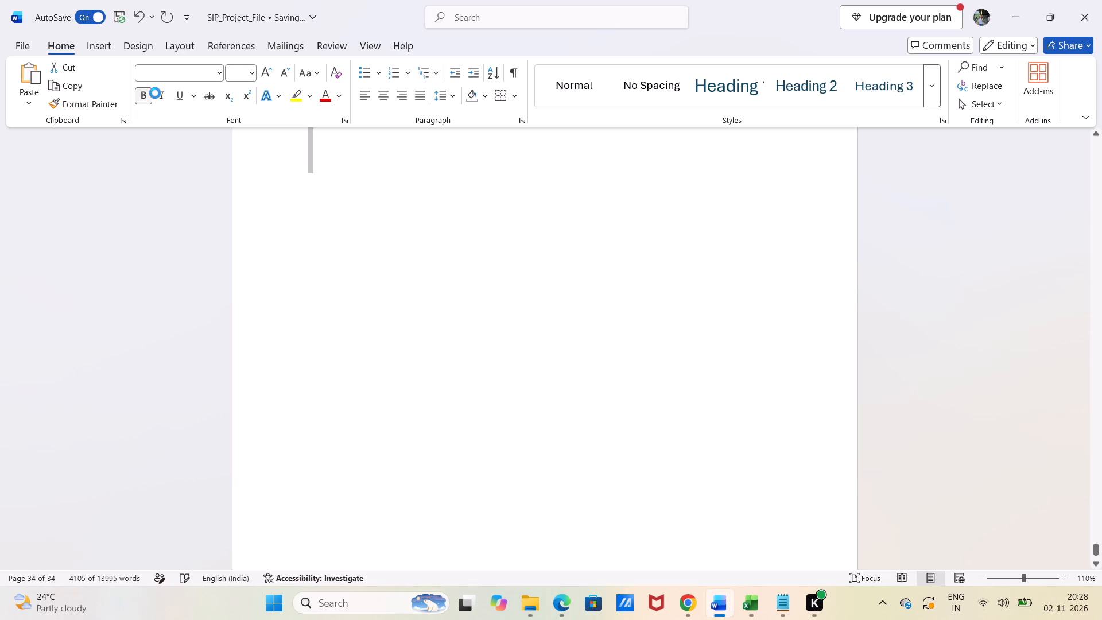
click(150, 96)
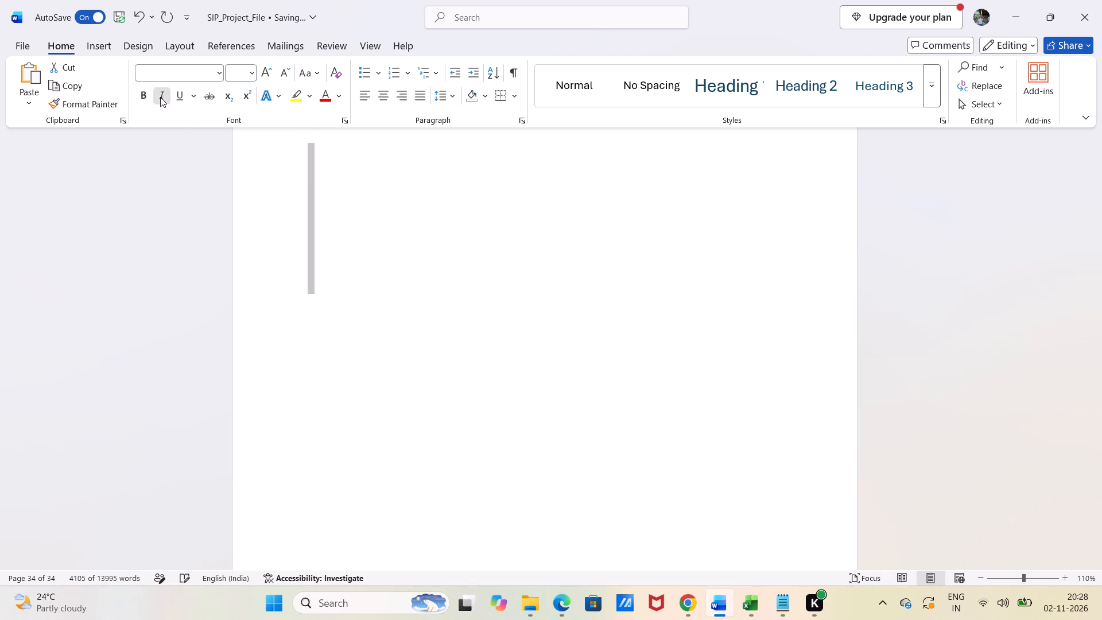
click(160, 97)
scroll(292, 264, up, 1)
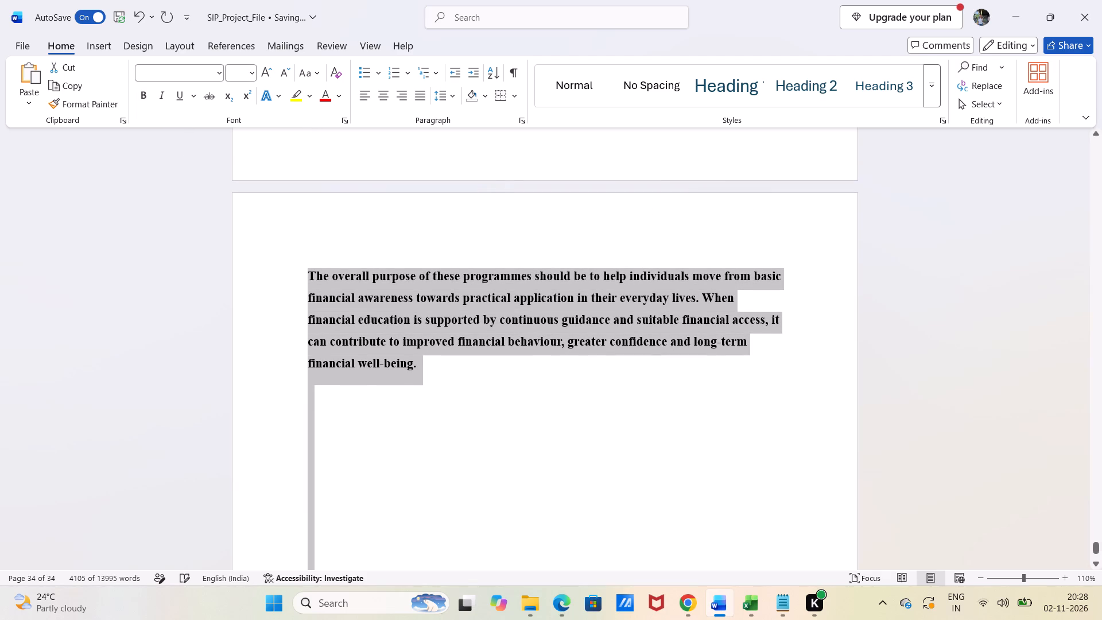
click(140, 96)
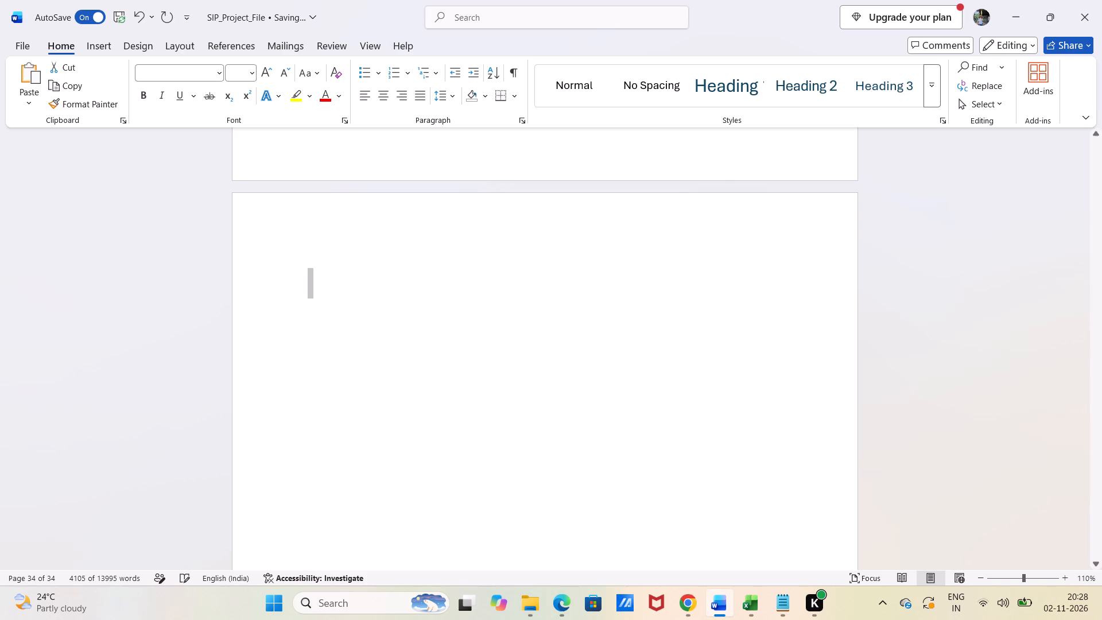
scroll(191, 378, up, 3)
click(191, 378)
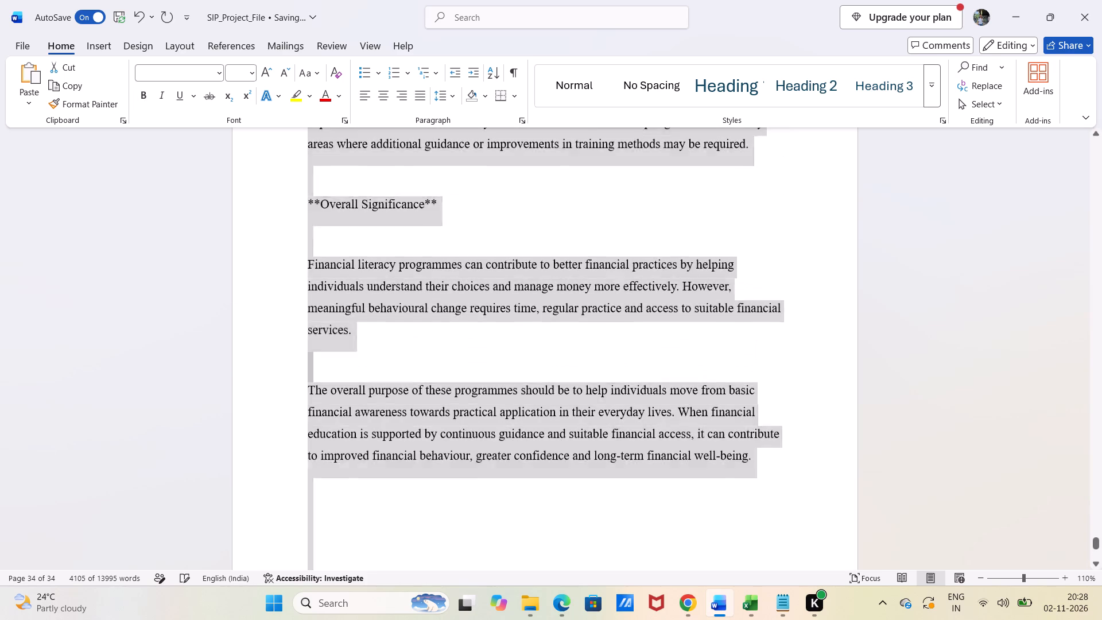
Remove the empty lines below the "1.3.12 Insurance Awareness and Financial Protection" heading and after each of its two opening paragraphs.
scroll(412, 266, up, 5)
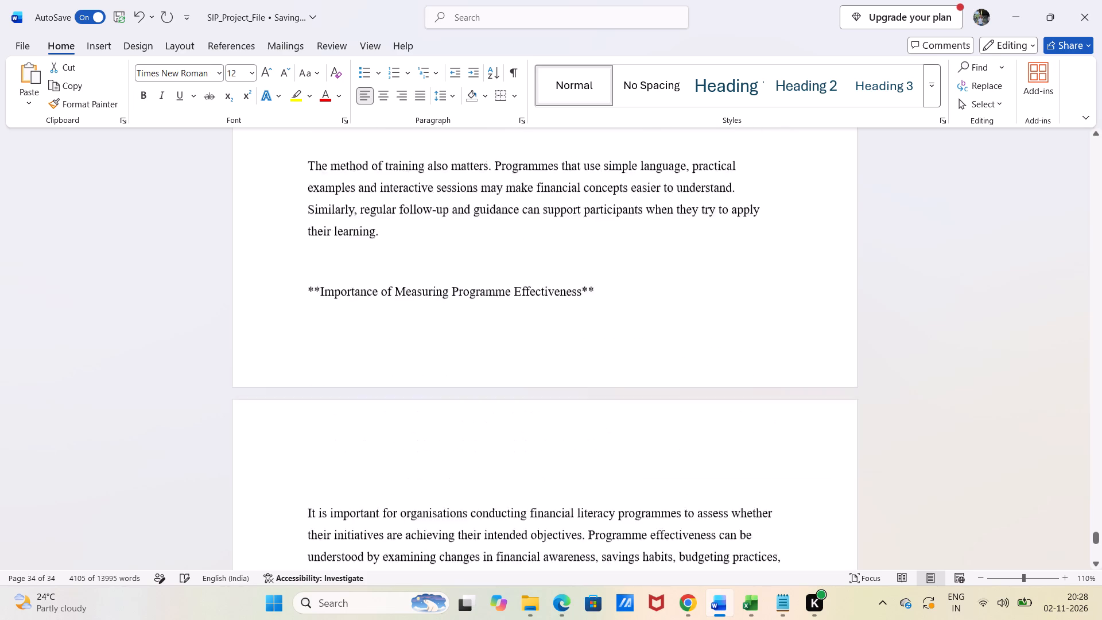
scroll(412, 266, up, 12)
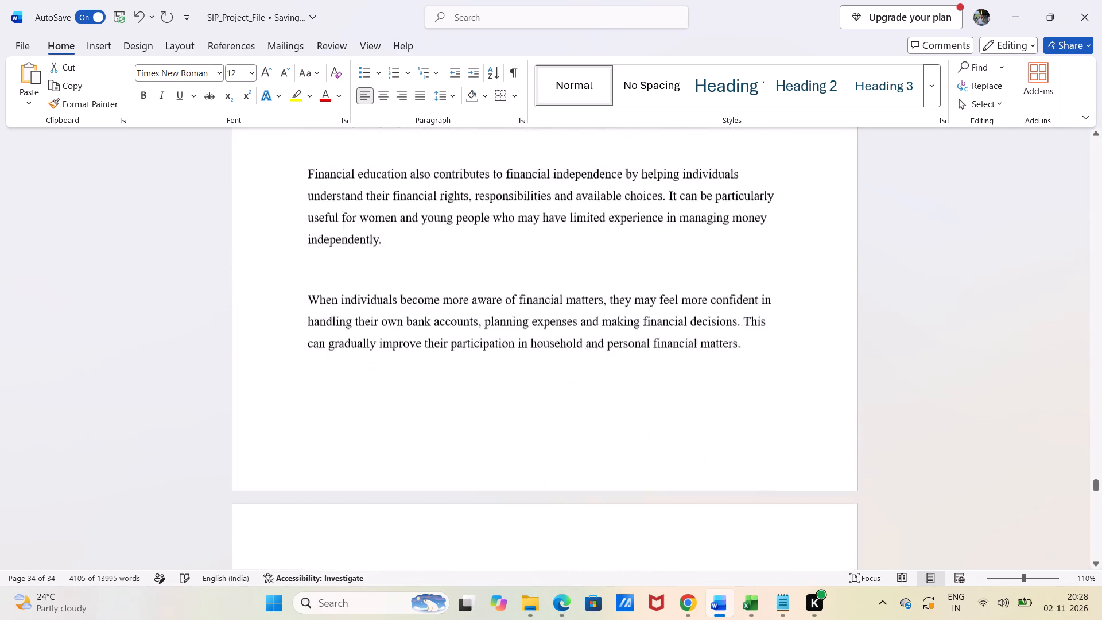
scroll(412, 266, up, 13)
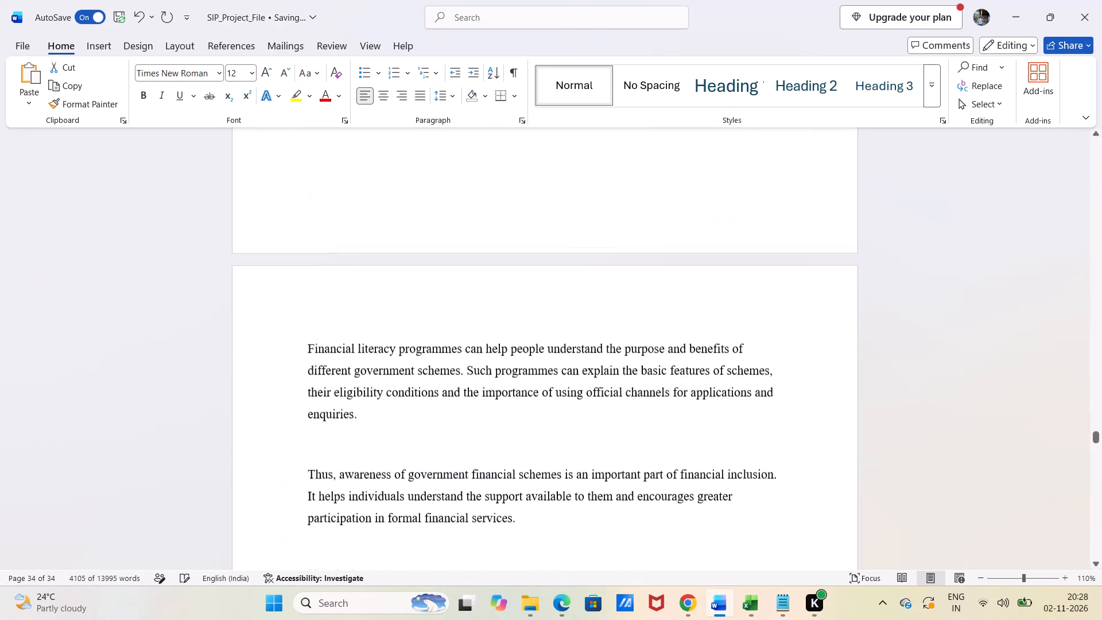
scroll(412, 266, up, 8)
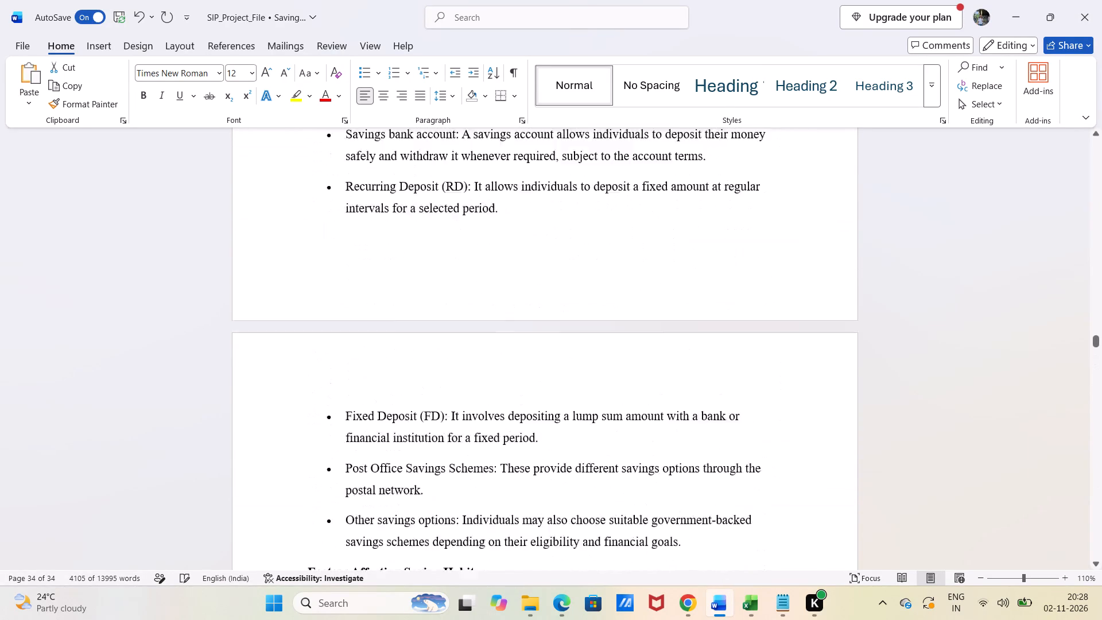
scroll(412, 266, down, 5)
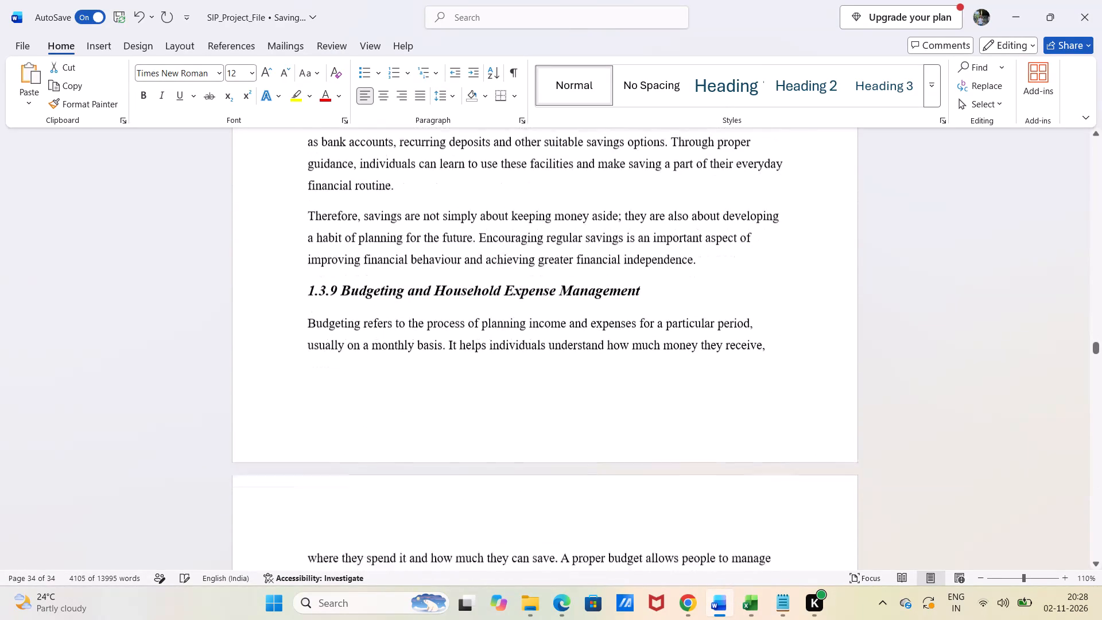
scroll(412, 266, down, 2)
scroll(367, 350, down, 1)
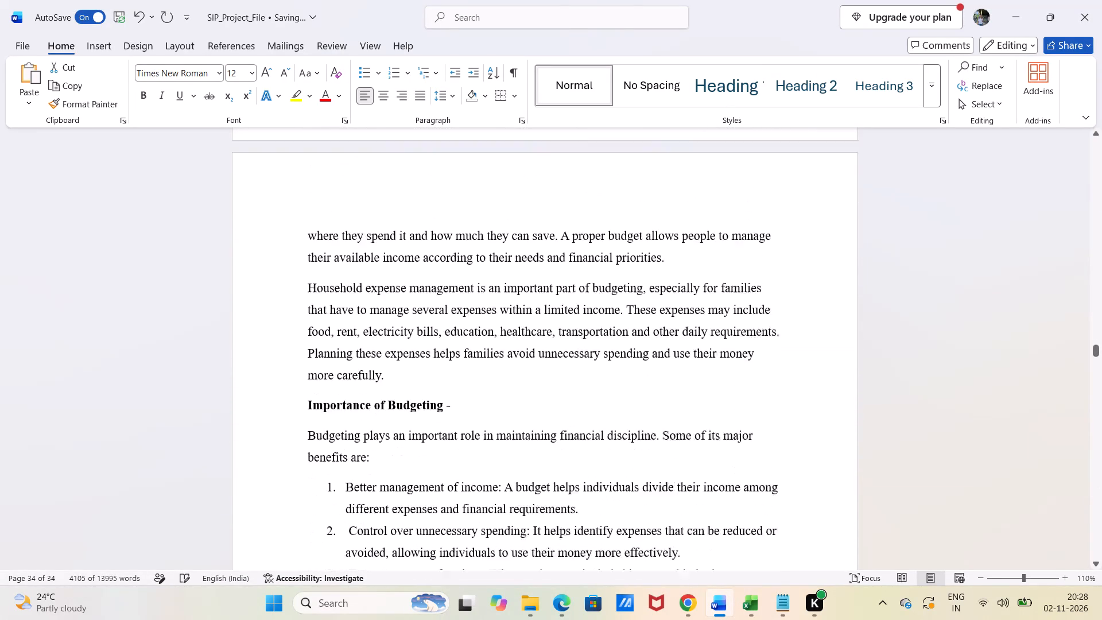
scroll(367, 350, down, 5)
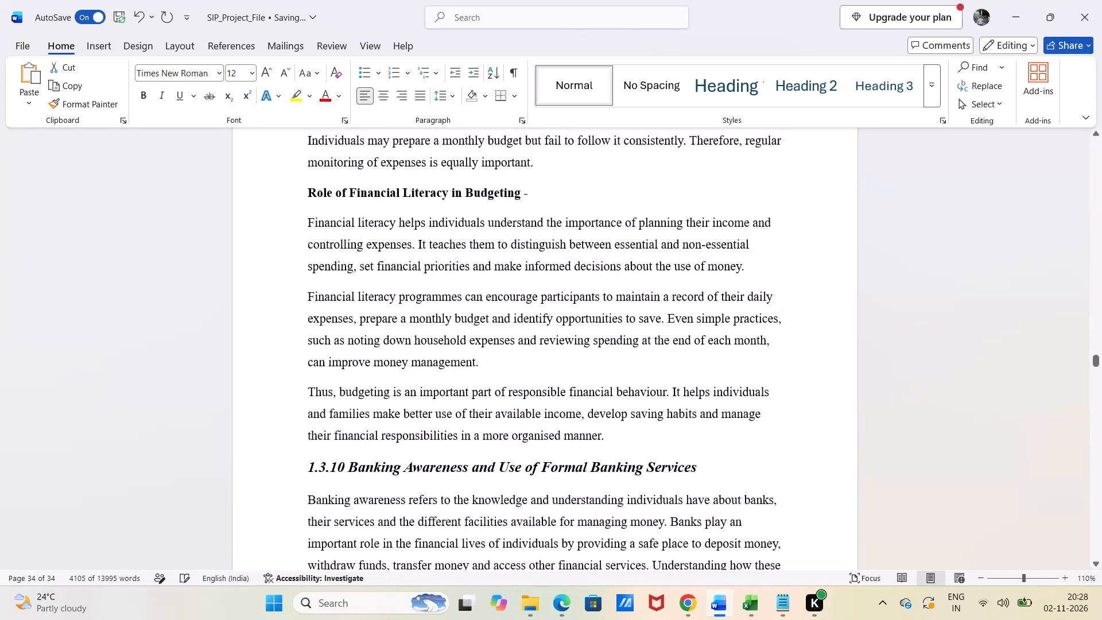
scroll(367, 350, down, 5)
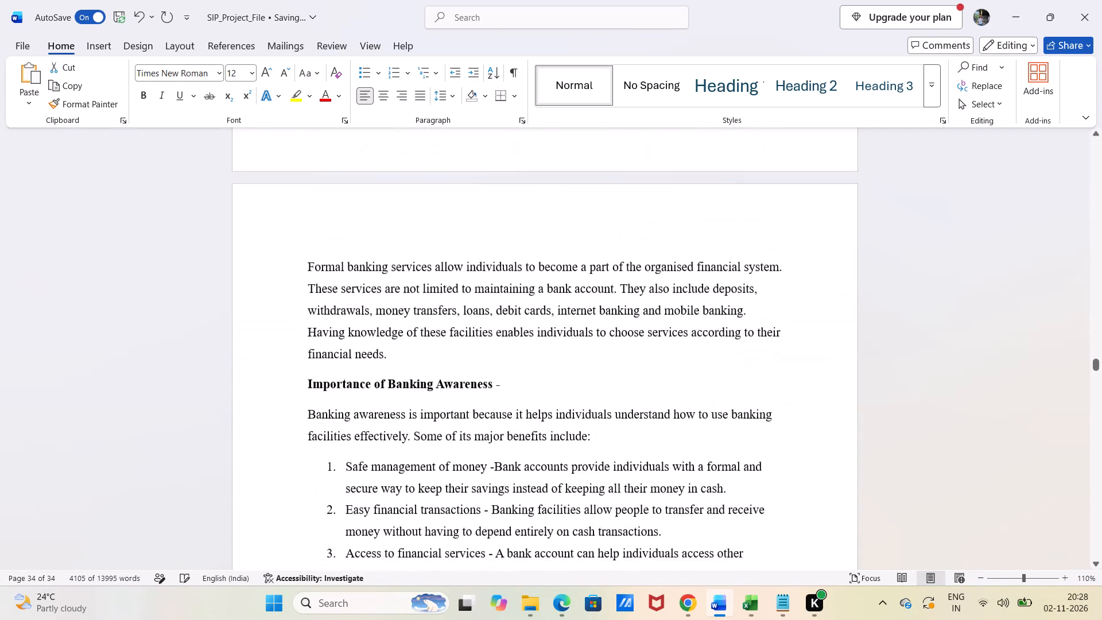
scroll(367, 350, down, 5)
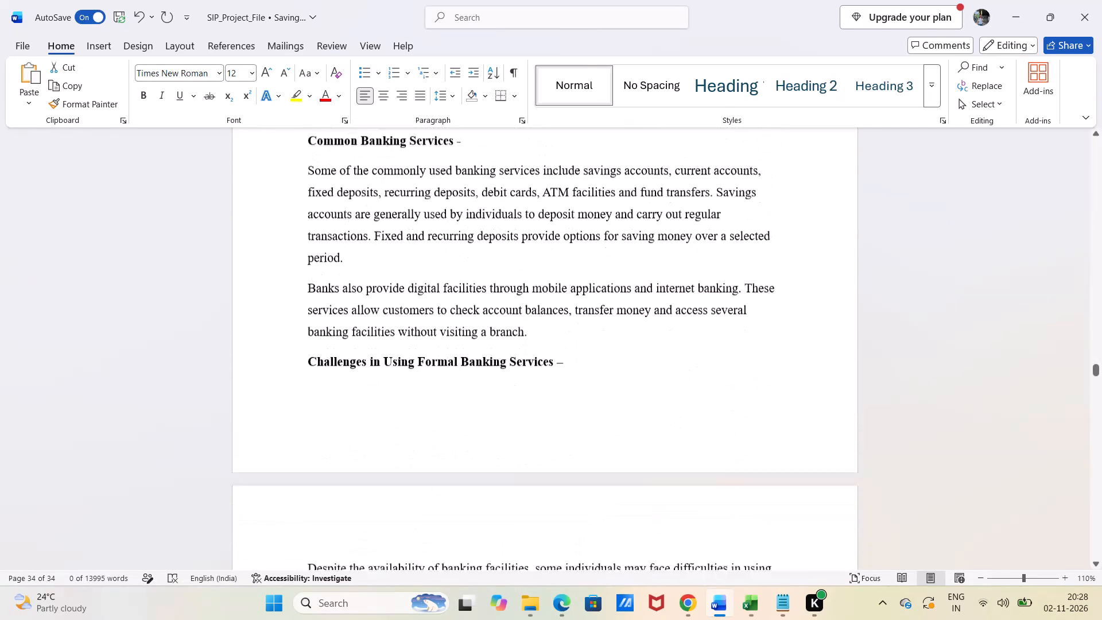
scroll(367, 350, down, 5)
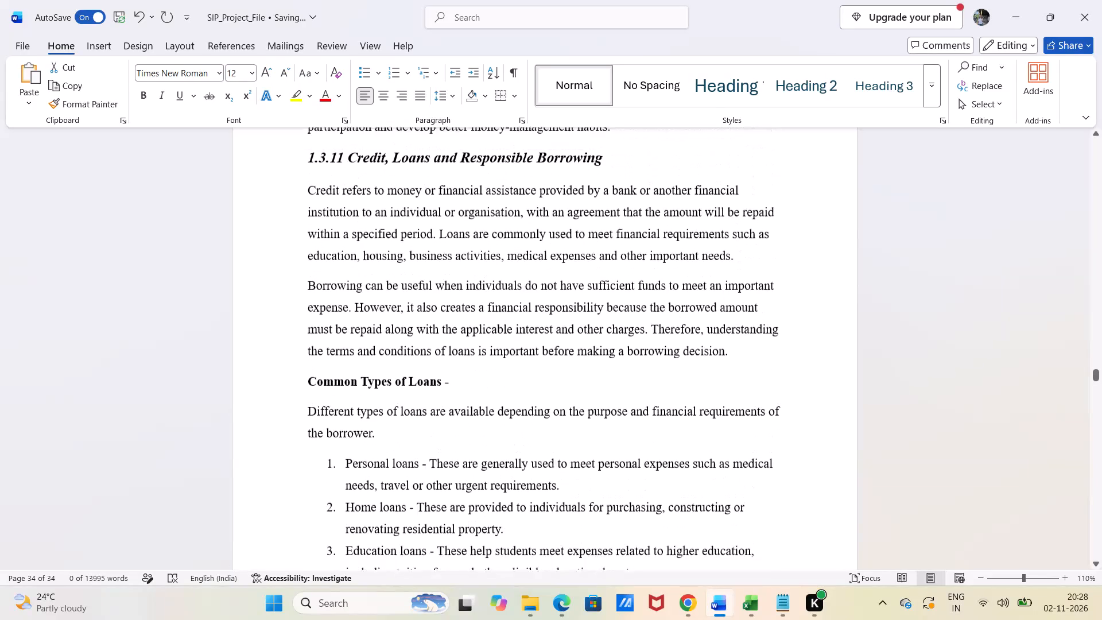
scroll(367, 350, down, 4)
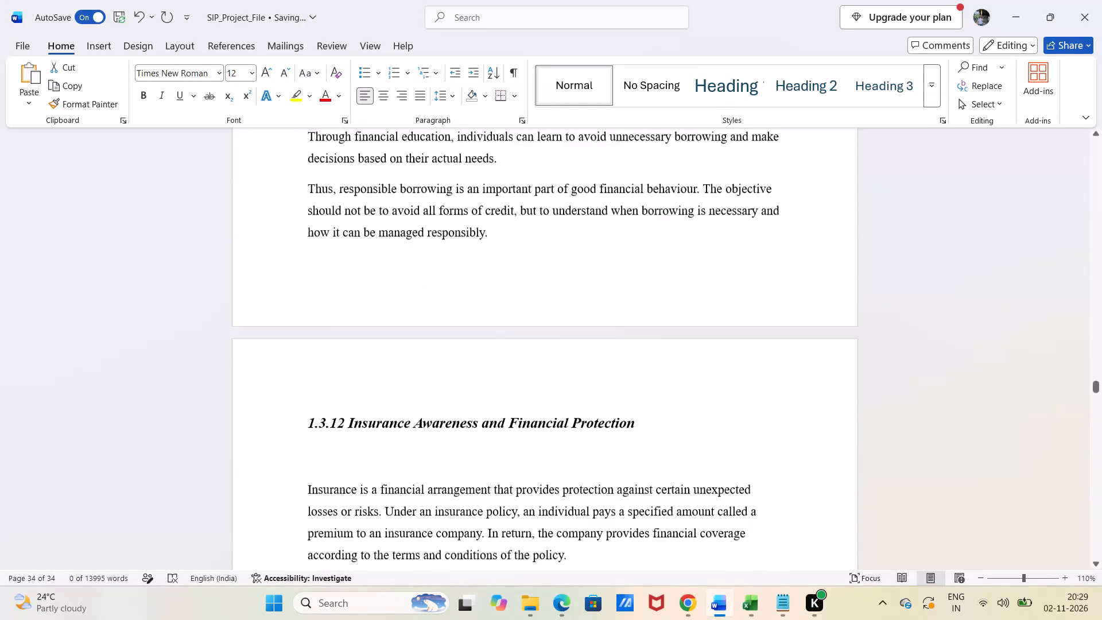
scroll(367, 350, down, 1)
click(323, 214)
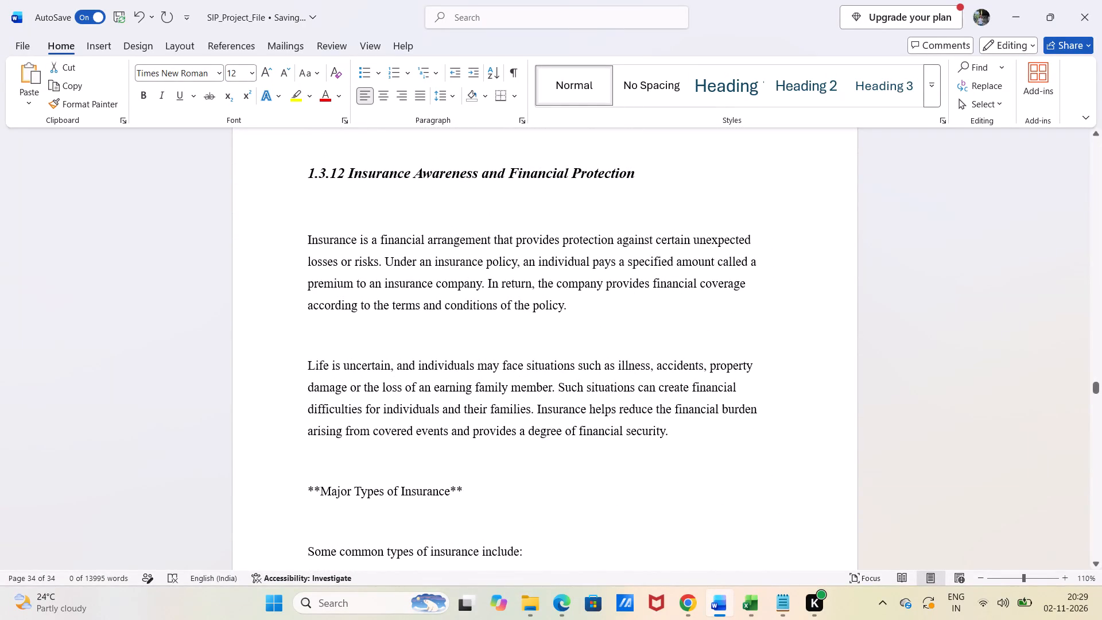
key(BackSpace)
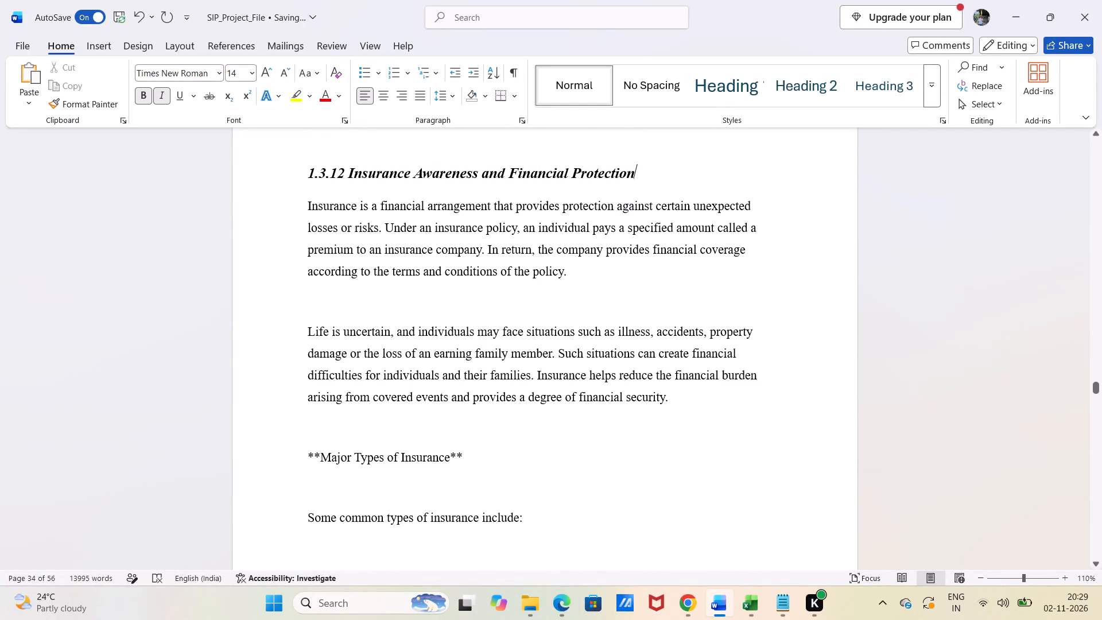
click(325, 296)
key(BackSpace)
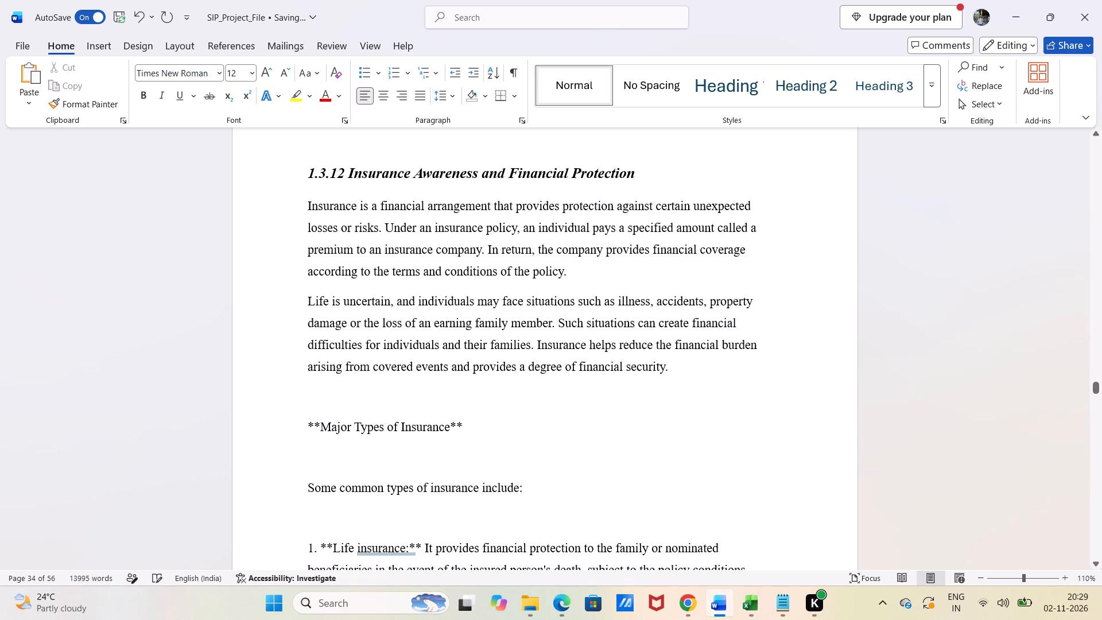
click(333, 400)
key(BackSpace)
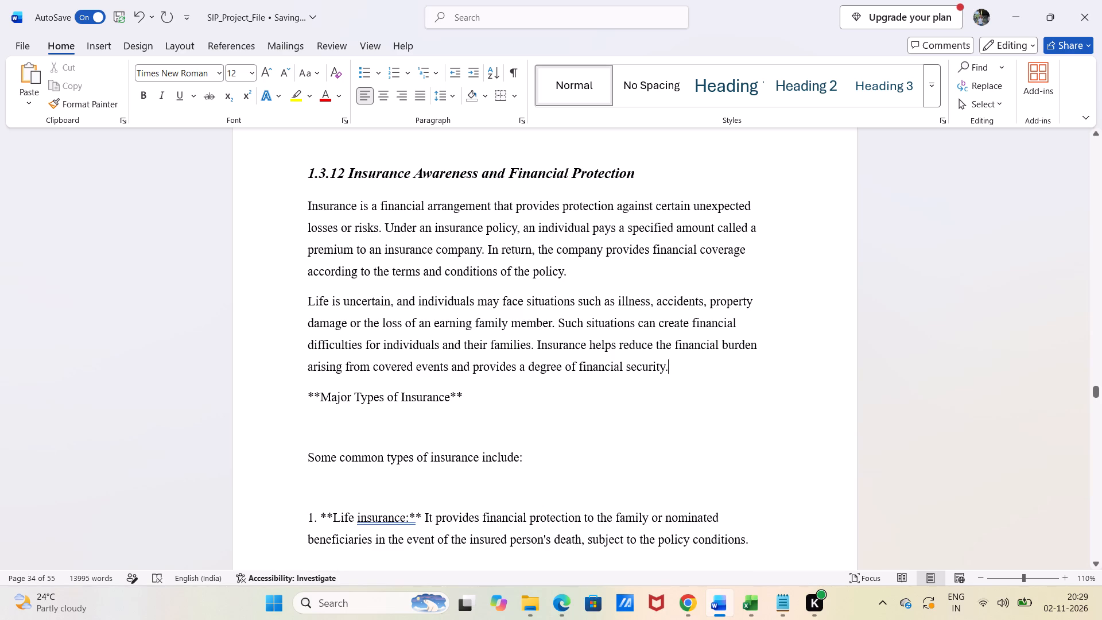
Make the "Major Types of Insurance" subheading bold, strip its surrounding asterisks and end it with " -".
drag(310, 398, 498, 405)
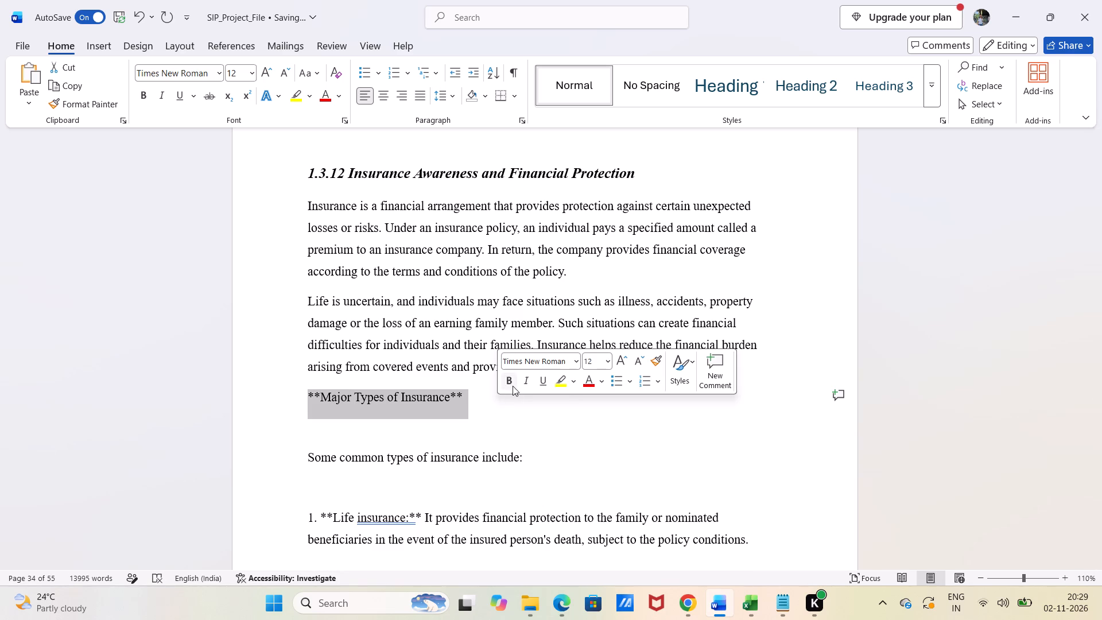
click(513, 386)
click(488, 397)
key(BackSpace)
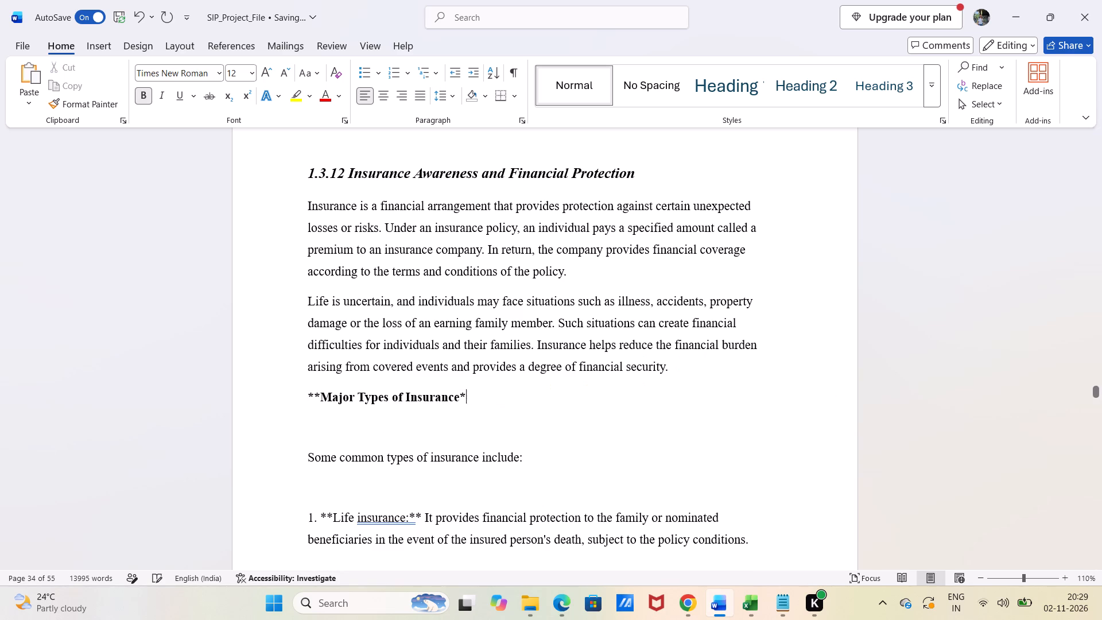
key(BackSpace)
key(space)
text(-)
key(Left)
key(Left)
key(Left)
key(Left)
key(Left)
key(Left)
key(Left)
key(Left)
key(Left)
key(Left)
key(Left)
key(Left)
key(Left)
key(Left)
key(Left)
key(Left)
key(Left)
key(Left)
key(Left)
key(Left)
key(Left)
key(Right)
key(BackSpace)
key(BackSpace)
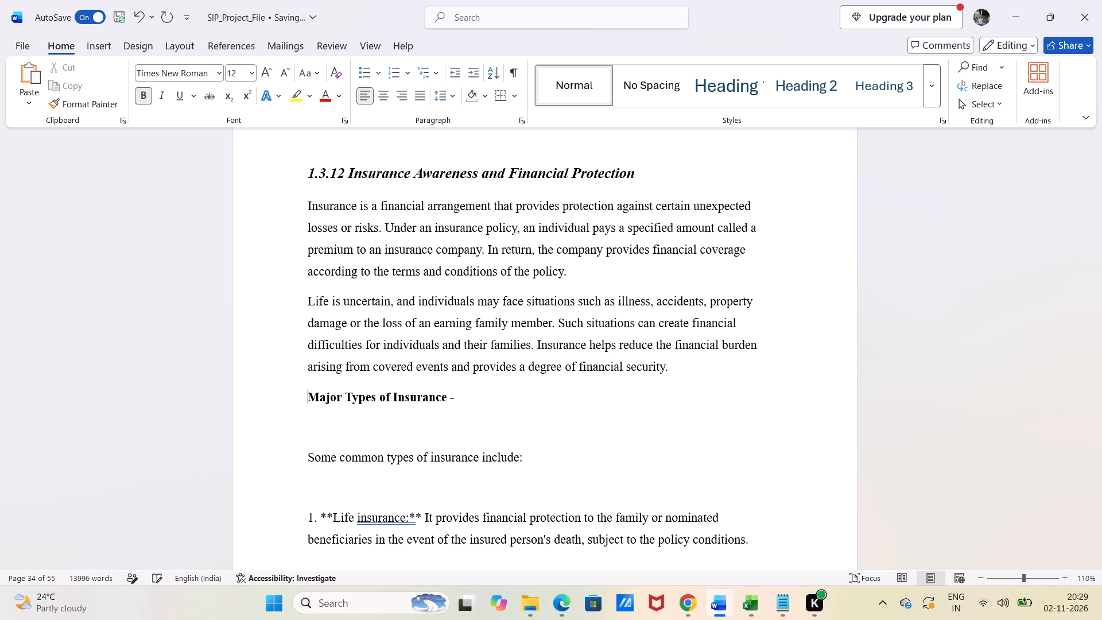
Delete the empty lines before and after "Some common types of insurance include:".
key(Down)
key(BackSpace)
key(Down)
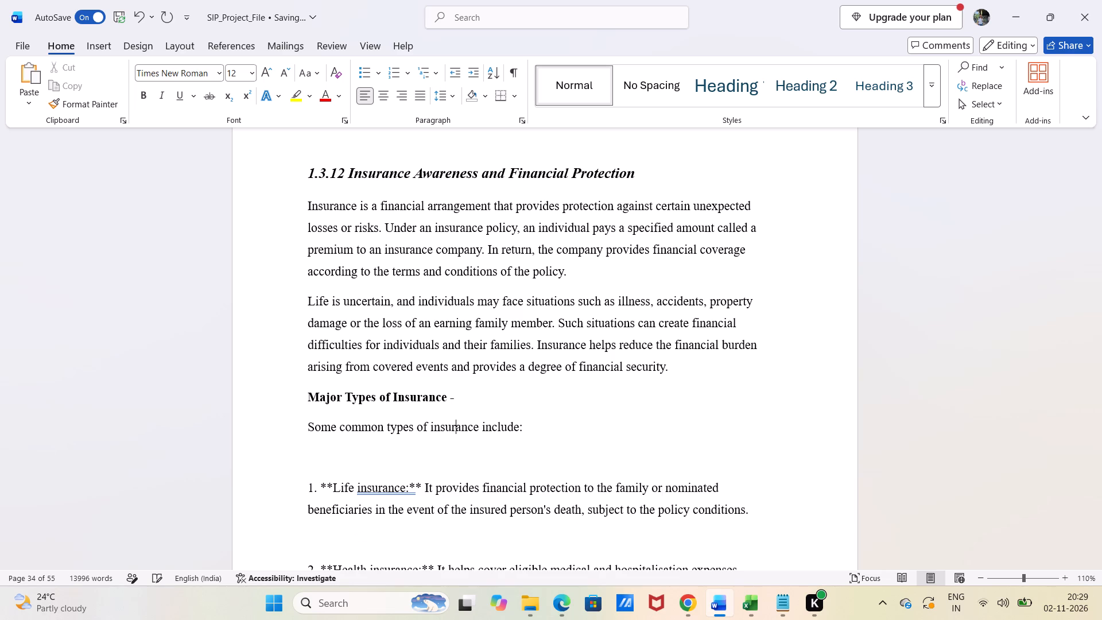
key(Down)
key(BackSpace)
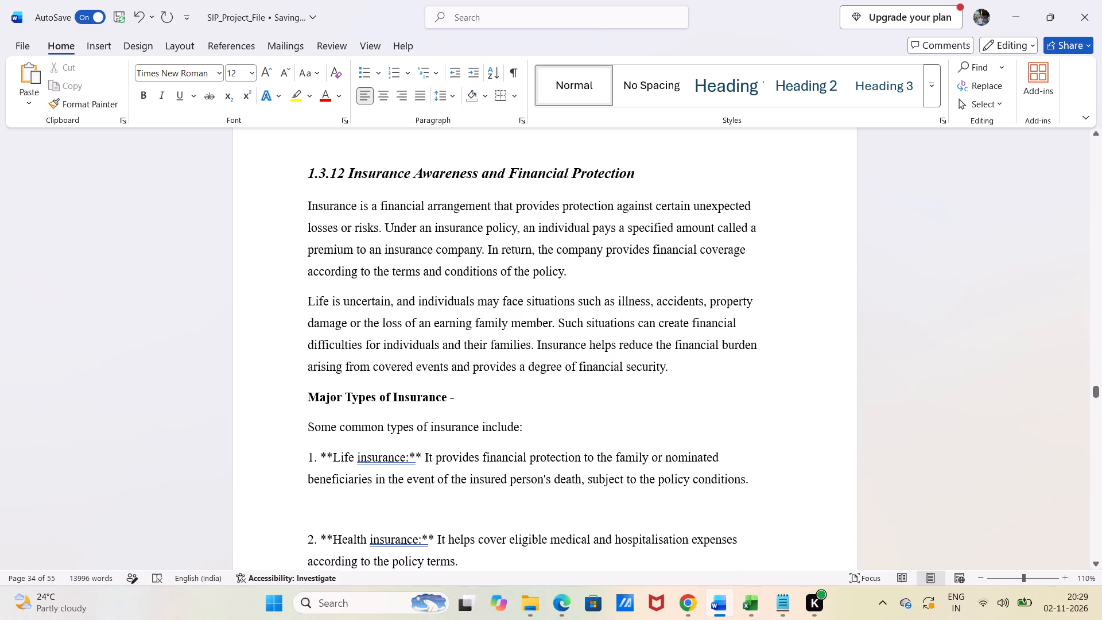
Turn the "Life insurance" line into automatic list item 1, removing its asterisks and replacing the colon with " -".
click(332, 460)
key(BackSpace)
key(BackSpace)
key(BackSpace)
key(BackSpace)
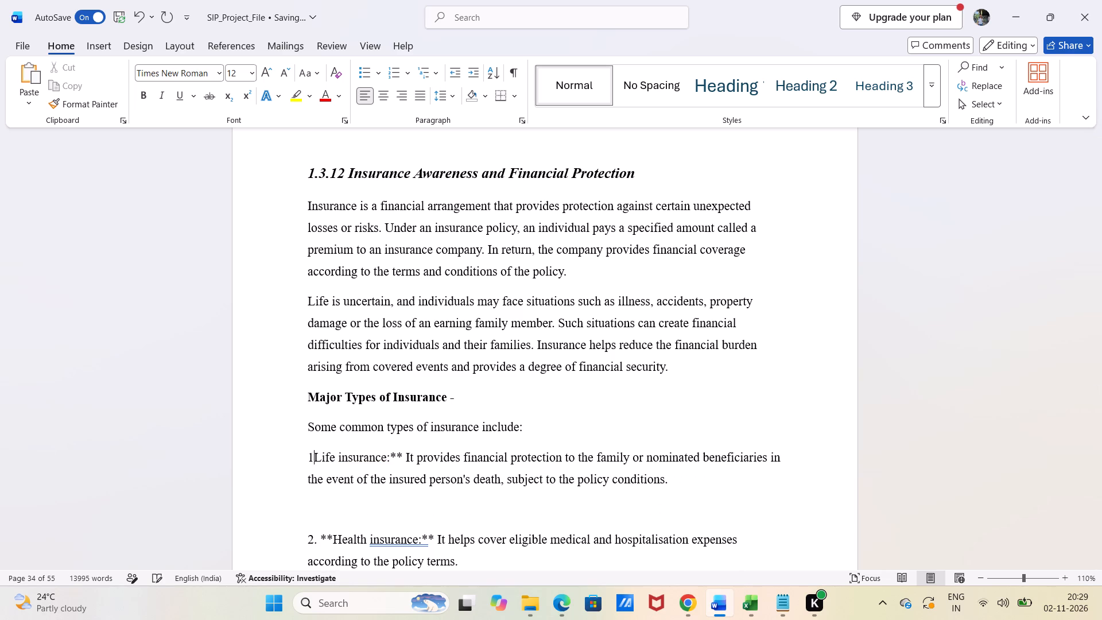
key(BackSpace)
text(1.)
key(space)
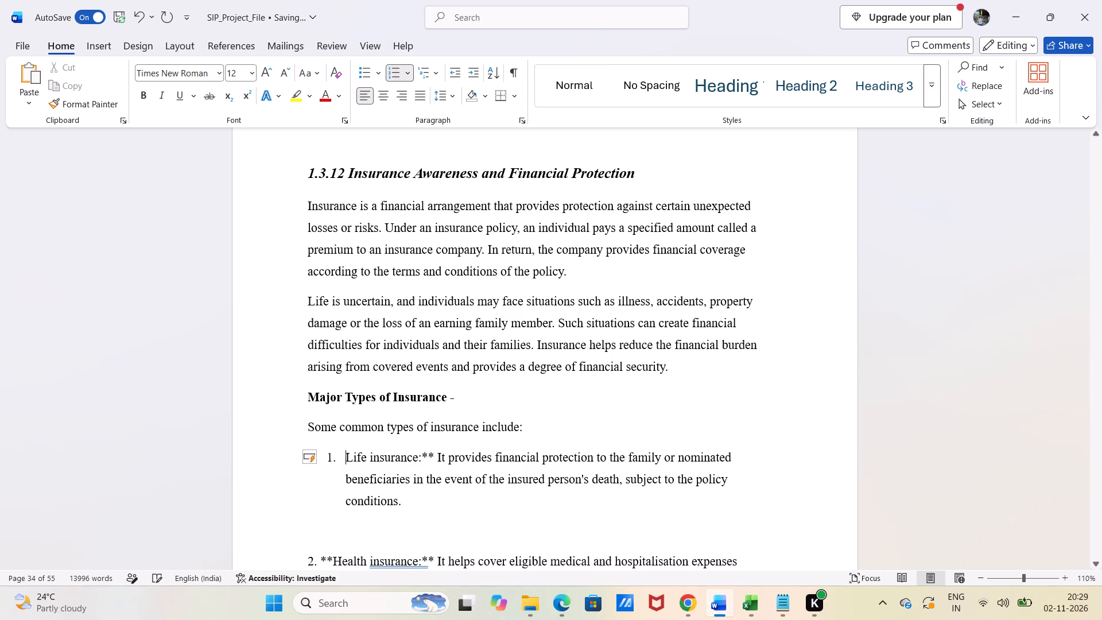
click(433, 458)
key(BackSpace)
key(BackSpace)
key(BackSpace)
key(space)
text(-)
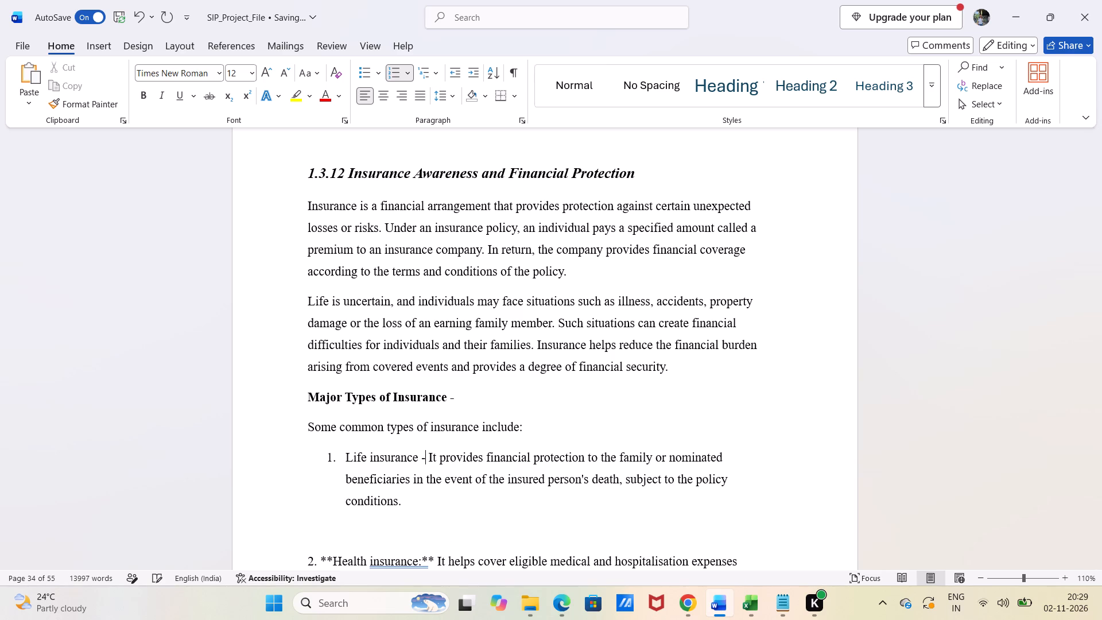
Remove the empty line and the "2. **" prefix before "Health insurance" and make it item 2 of the numbered list.
click(350, 538)
key(BackSpace)
key(Down)
key(Left)
key(Left)
key(Left)
key(Left)
key(Left)
key(Left)
key(Left)
key(Left)
key(Left)
key(Left)
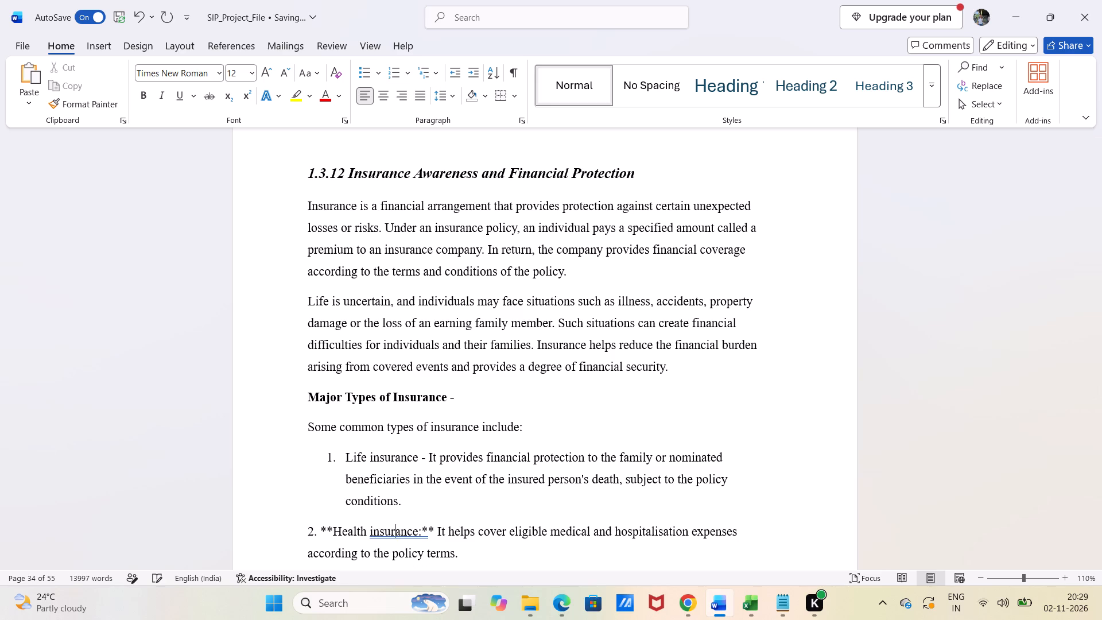
key(Left)
key(Left)
key(Left)
key(BackSpace)
key(BackSpace)
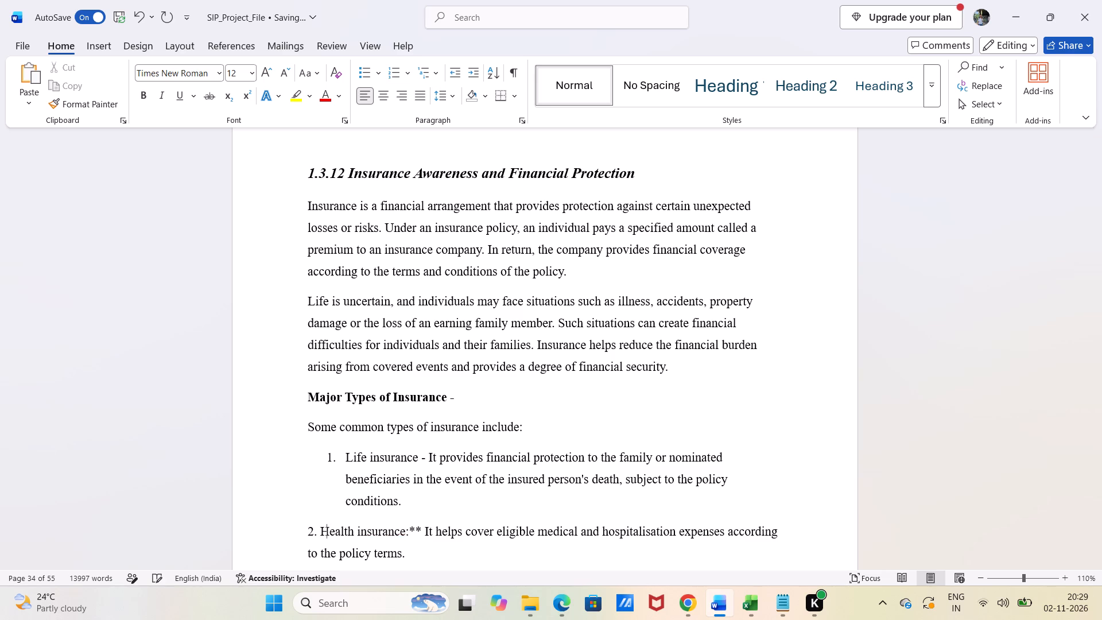
key(BackSpace)
key(BackSpace)
key(BackSpace)
key(BackSpace)
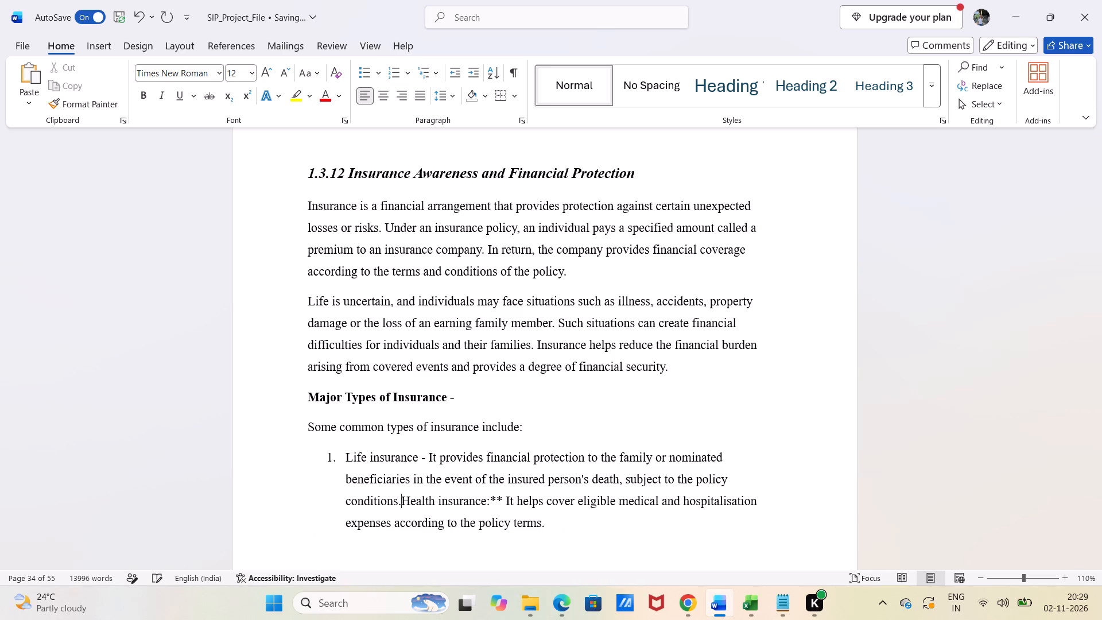
key(Return)
Replace the ":**" after "Health insurance" with " -".
key(Right)
key(Right)
key(Right)
key(Right)
key(Right)
key(Right)
key(Right)
key(Right)
key(Right)
key(Right)
key(Right)
key(Right)
key(Right)
key(Right)
key(Right)
key(Right)
key(Right)
key(Right)
key(Right)
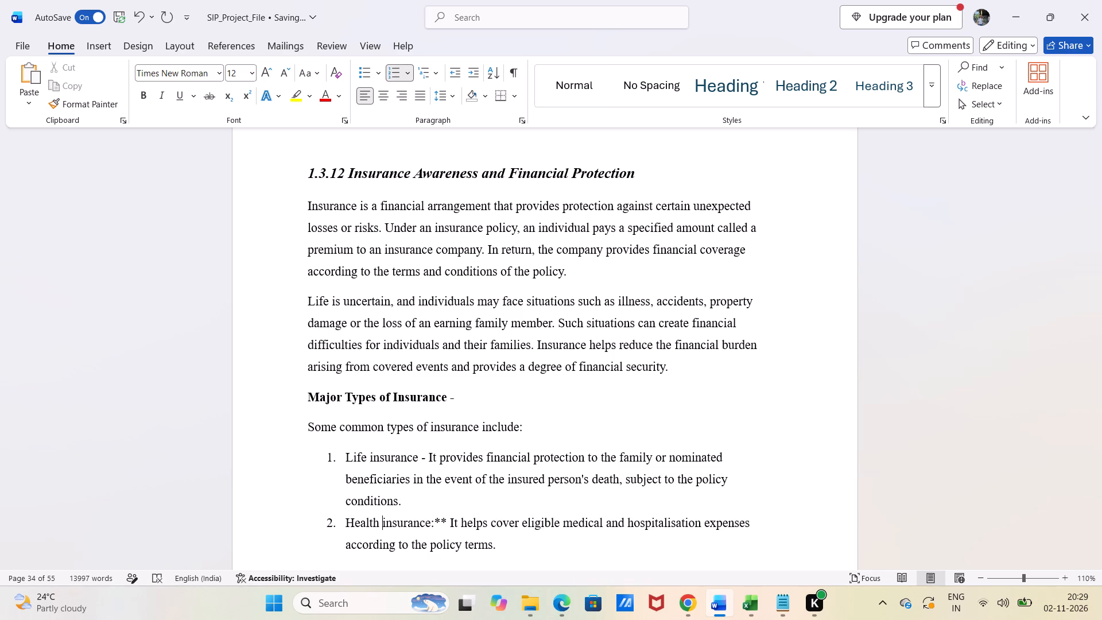
key(BackSpace)
key(BackSpace)
key(BackSpace)
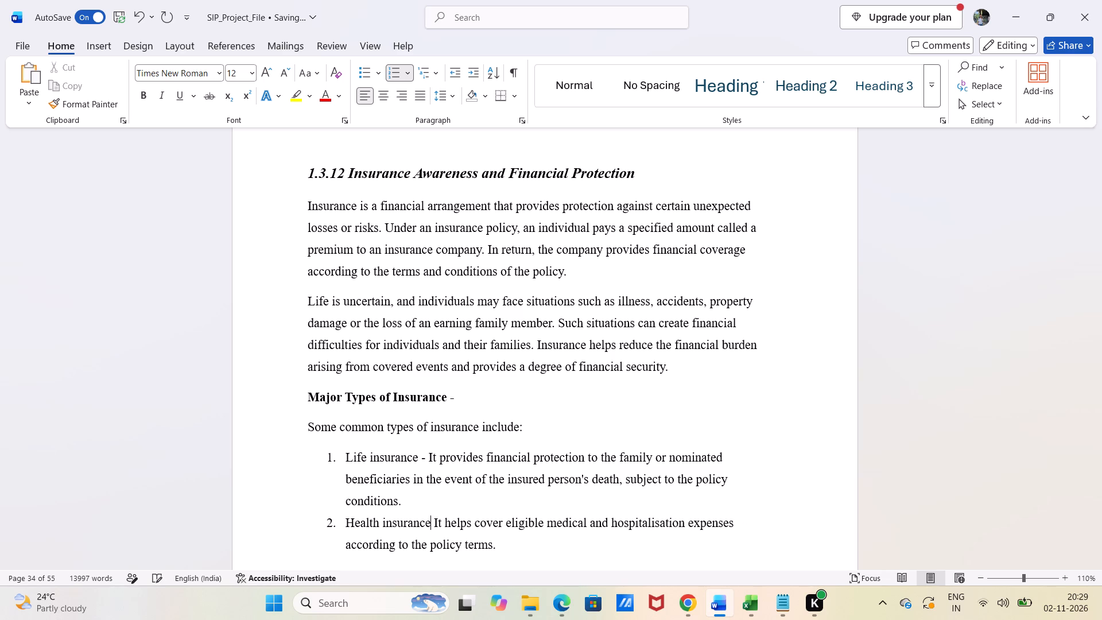
key(space)
text(-)
Remove the empty line and the "3. **" prefix before "Accident insurance" and make it item 3 of the numbered list.
scroll(334, 415, down, 2)
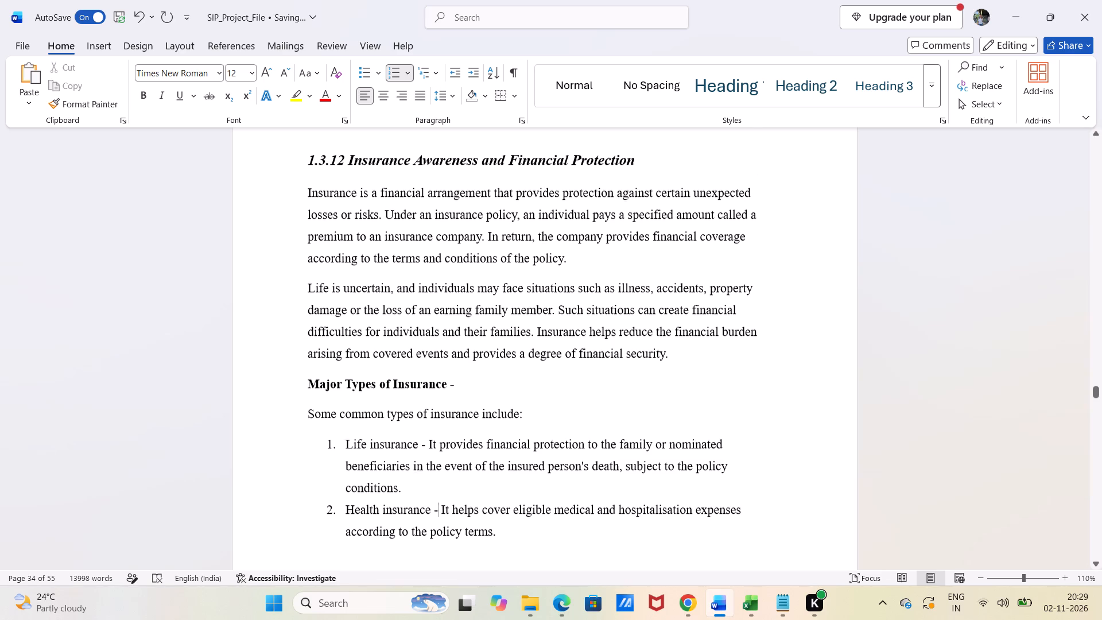
scroll(334, 415, down, 3)
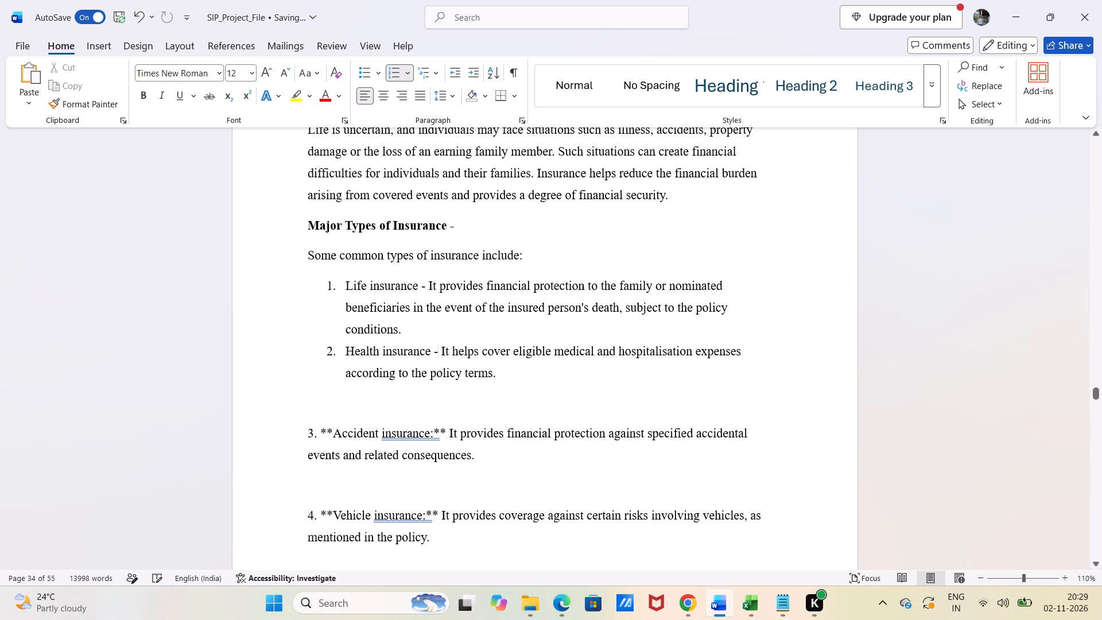
click(335, 432)
key(BackSpace)
key(BackSpace)
key(BackSpace)
key(BackSpace)
key(BackSpace)
key(BackSpace)
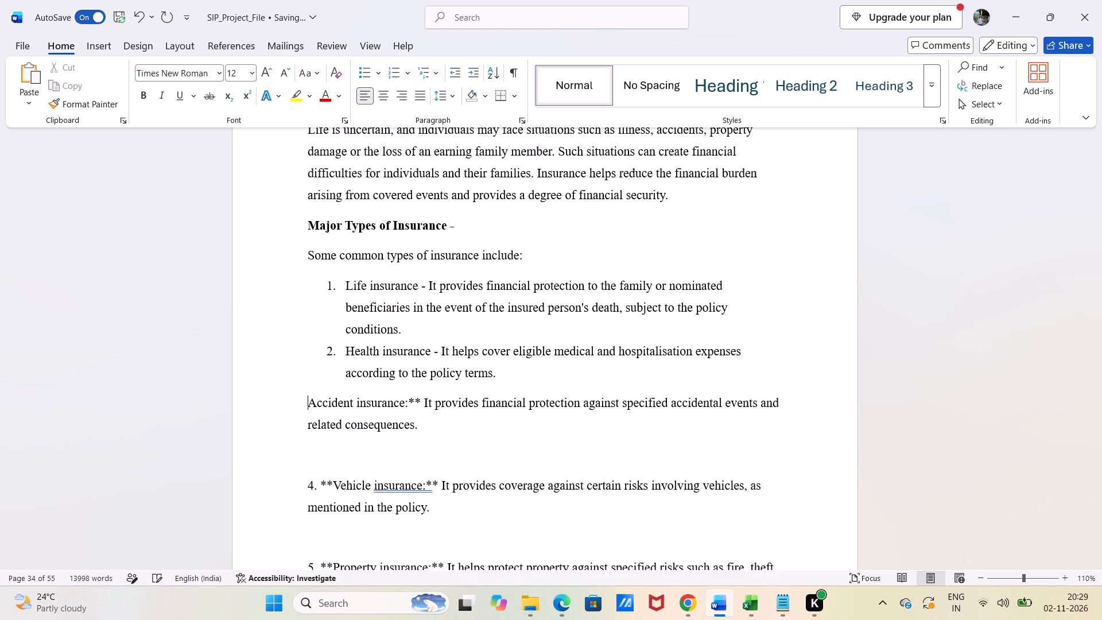
key(BackSpace)
key(Return)
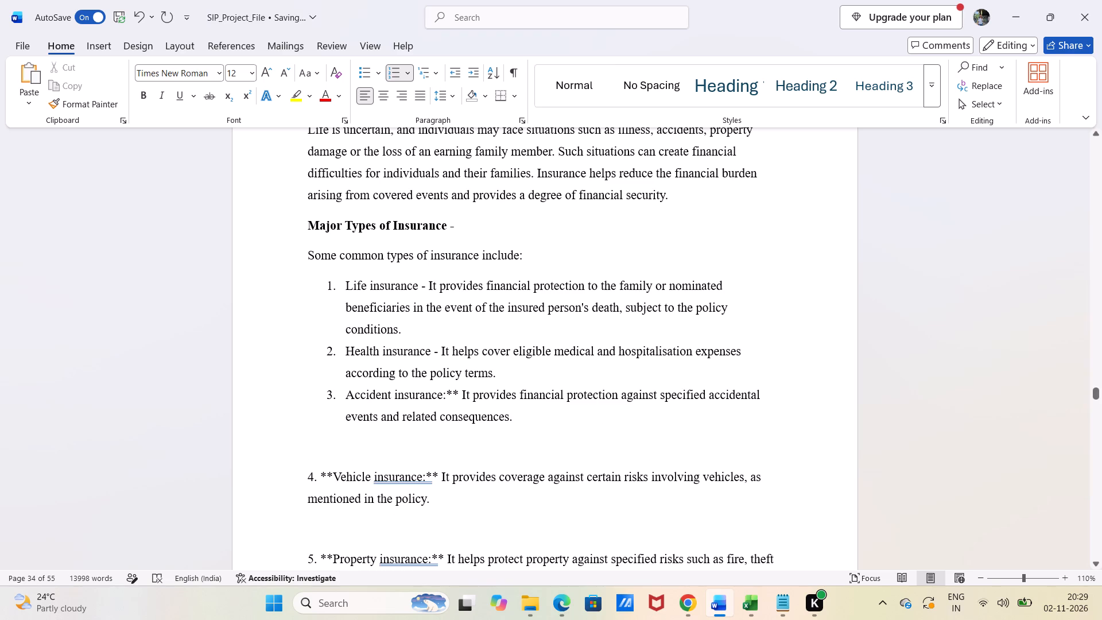
Replace the ":**" after "Accident insurance" with " -" in item 3 of the numbered list.
click(456, 391)
key(BackSpace)
key(BackSpace)
key(BackSpace)
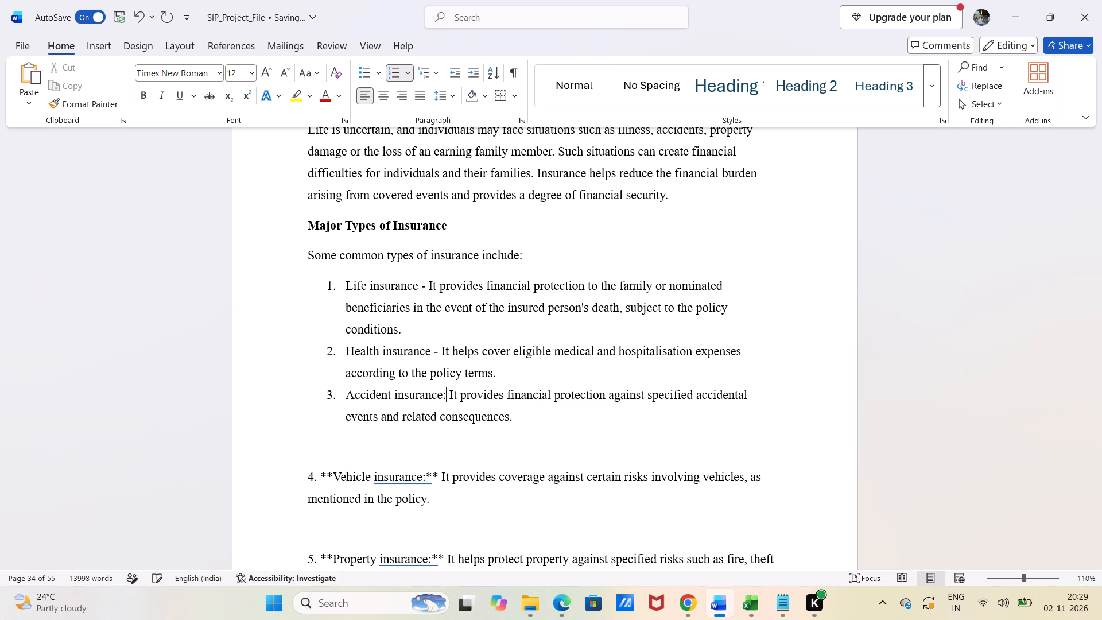
key(space)
text(-)
Remove the empty line and the "4. **" prefix before "Vehicle insurance" and make it item 4 of the numbered list.
key(Down)
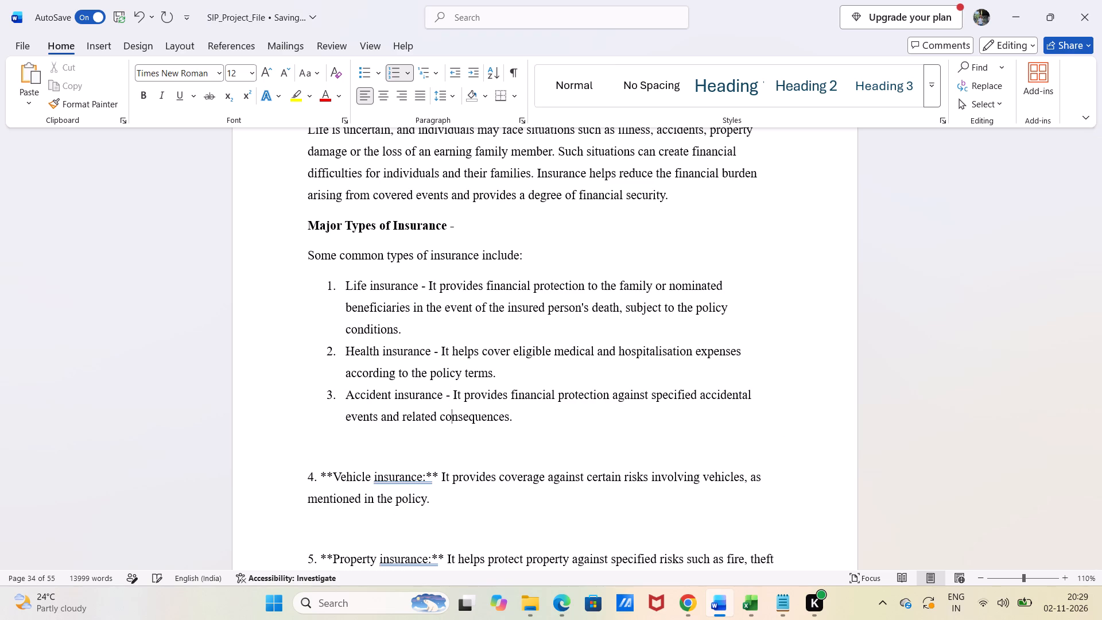
key(Down)
key(Down)
key(Left)
key(Left)
key(Left)
key(Left)
key(Left)
key(Left)
key(Left)
key(Left)
key(Left)
key(Left)
key(Left)
key(Left)
key(Left)
key(Left)
key(Left)
key(Left)
key(Left)
key(Left)
key(Left)
key(Left)
key(Left)
key(Left)
key(Left)
key(BackSpace)
key(BackSpace)
key(BackSpace)
key(BackSpace)
key(BackSpace)
key(BackSpace)
key(BackSpace)
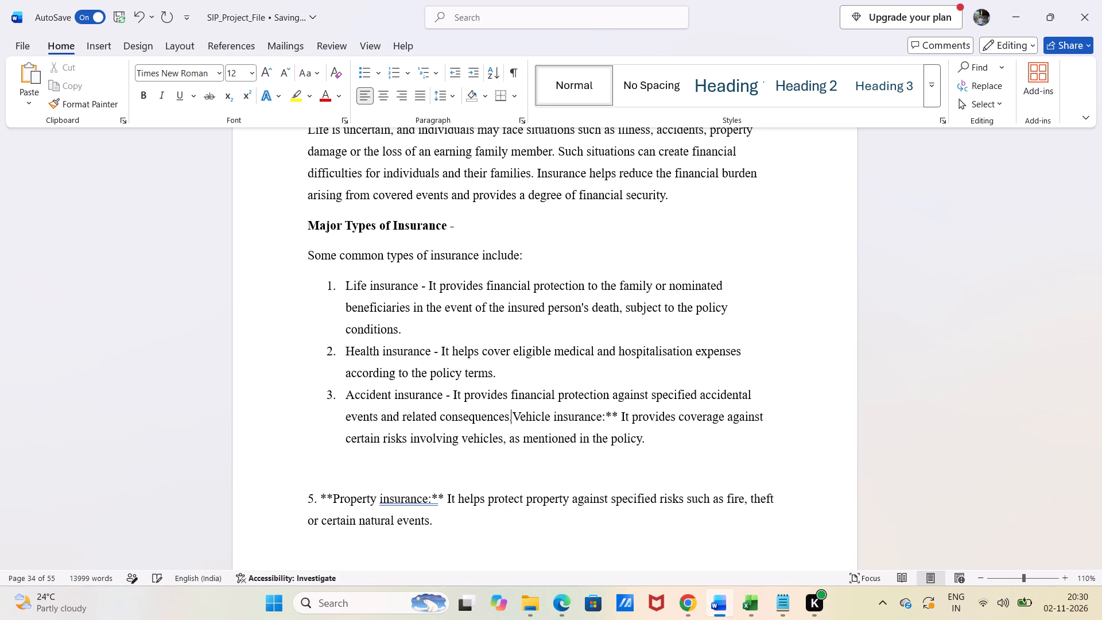
key(Return)
Remove the ":**" after "Vehicle insurance" in item 4 of the numbered list.
key(Right)
key(Right)
key(Right)
key(Right)
key(Right)
key(Right)
key(Right)
key(Right)
key(Right)
key(Right)
key(Right)
key(Right)
key(Right)
key(Right)
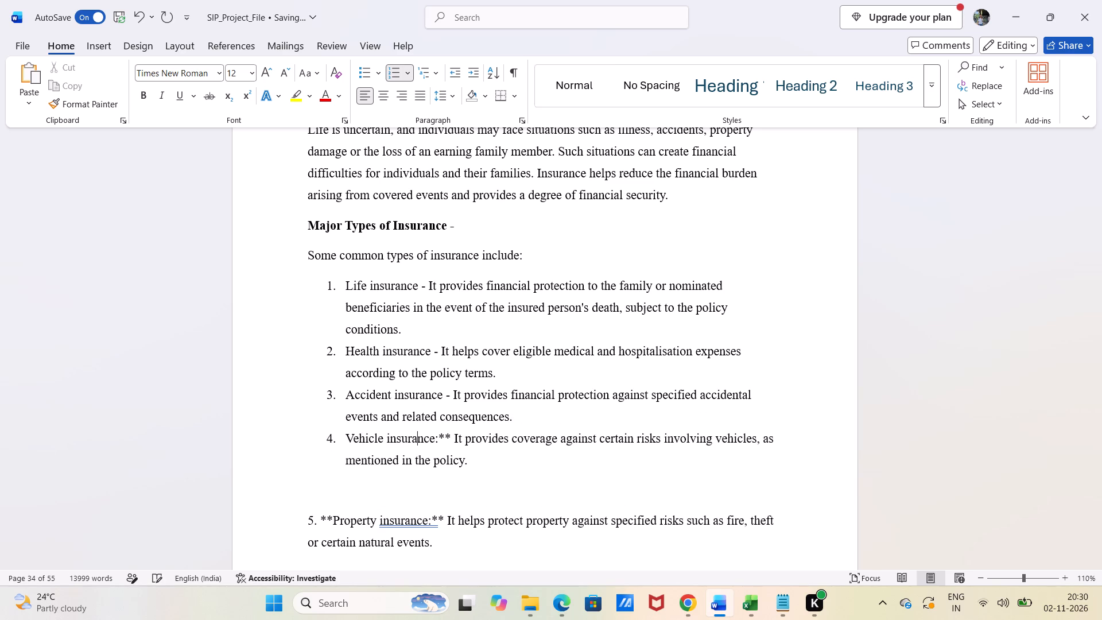
key(Right)
key(Right)
key(Right)
key(Right)
key(Right)
key(Right)
key(BackSpace)
key(BackSpace)
key(BackSpace)
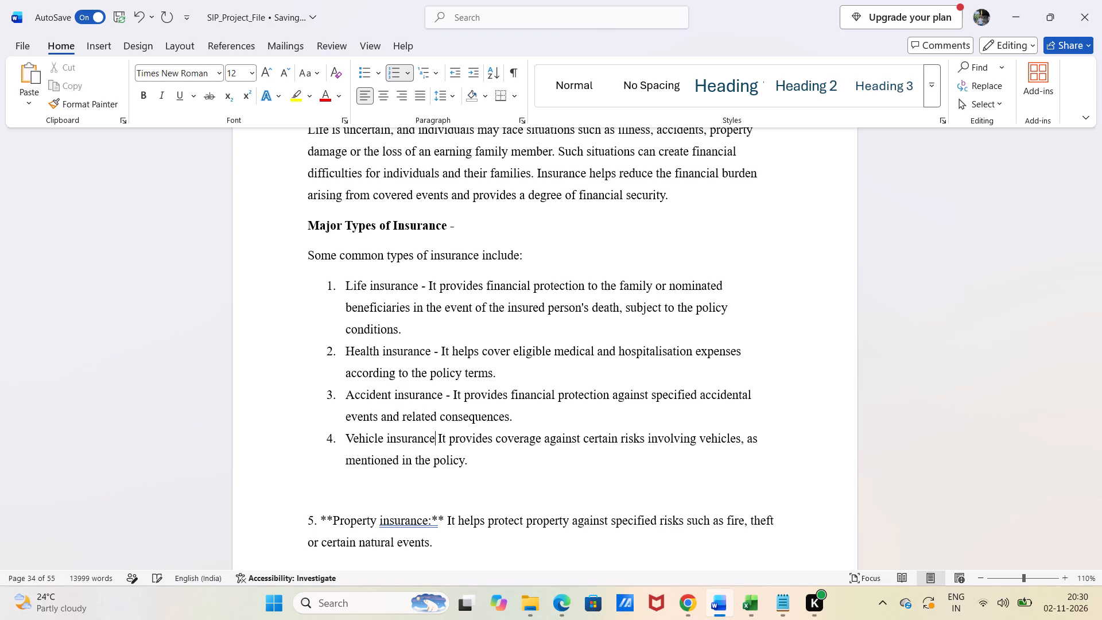